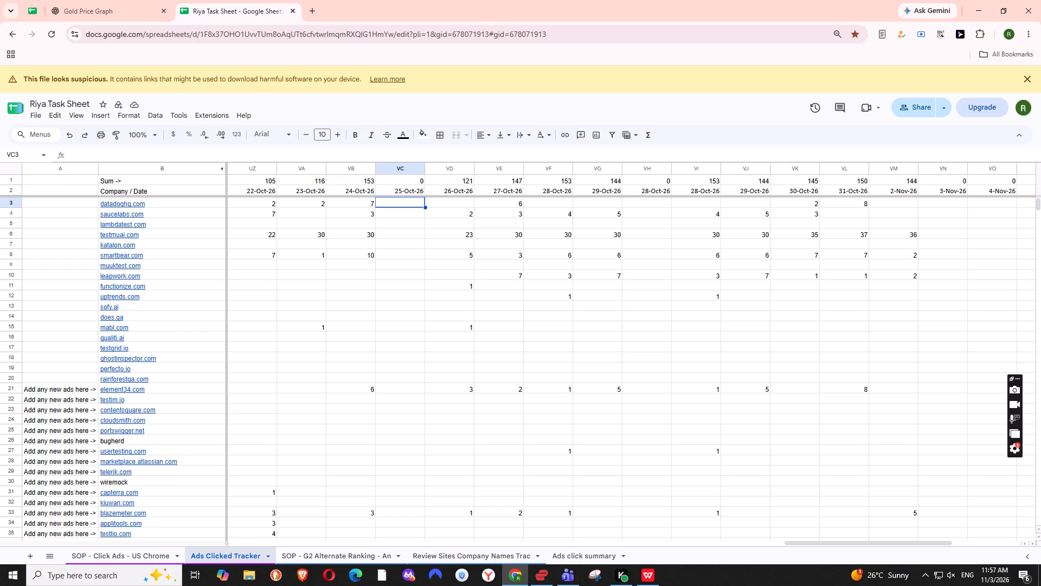
Review the daily click counts from late October back to 17-Oct-26 in the Ads Clicked Tracker sheet.
key(Left)
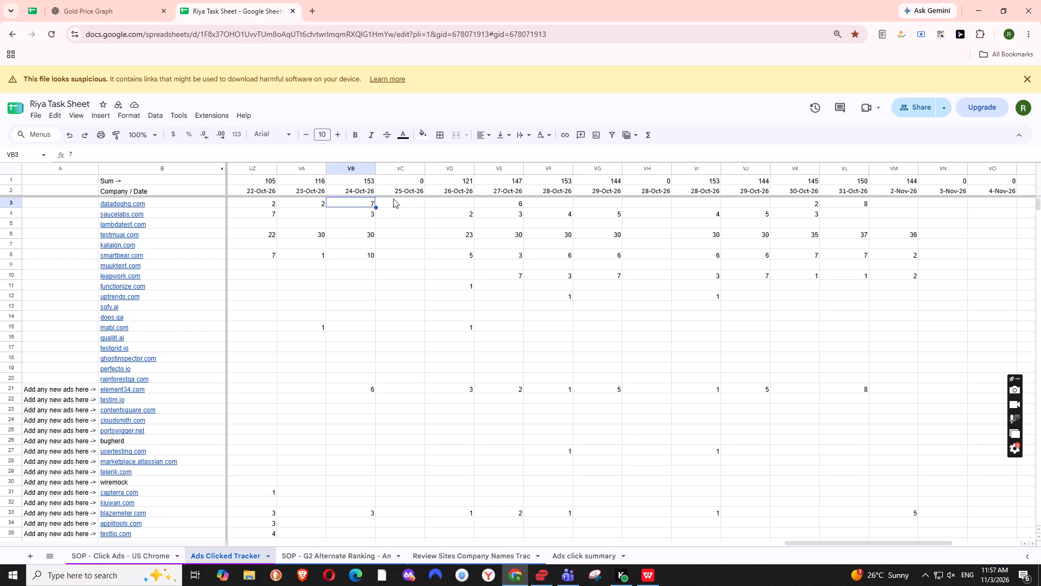
key(Left)
key(Left)
key(Left)
key(Left)
key(Left)
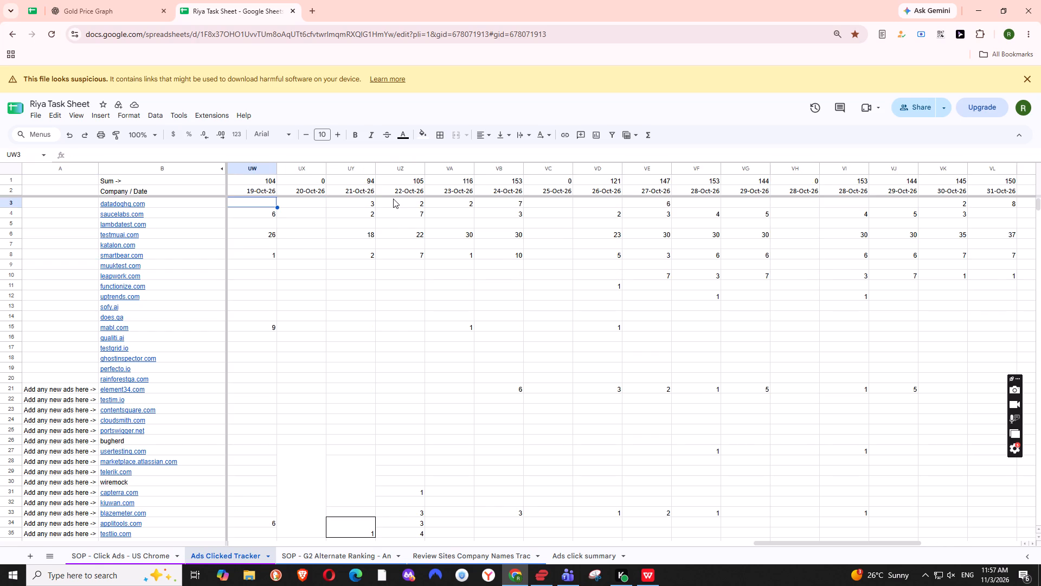
key(Left)
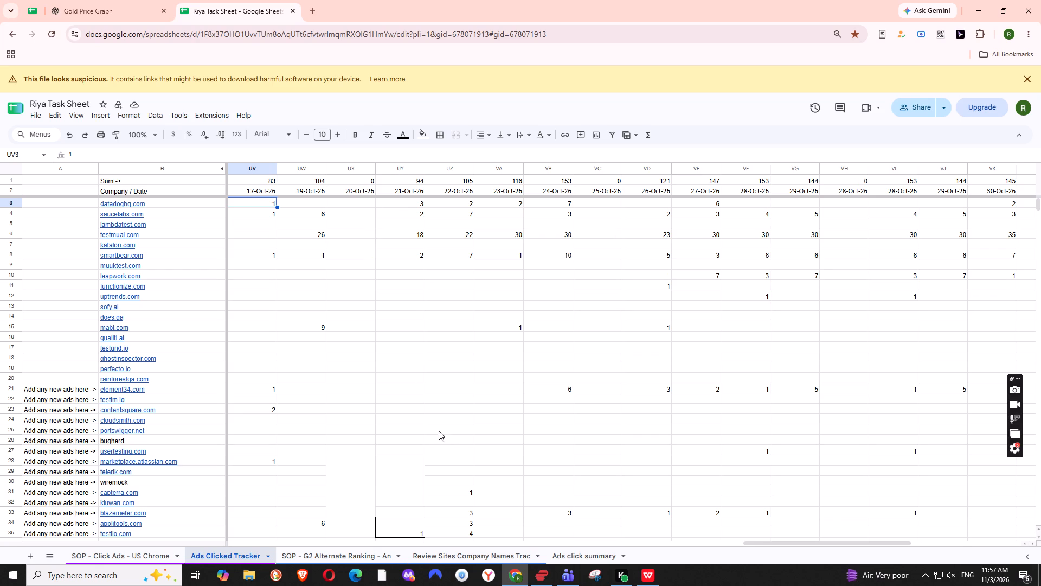
Switch to the Ads click summary sheet and go along the Ad Sessions row to the November 2026 date columns.
click(574, 558)
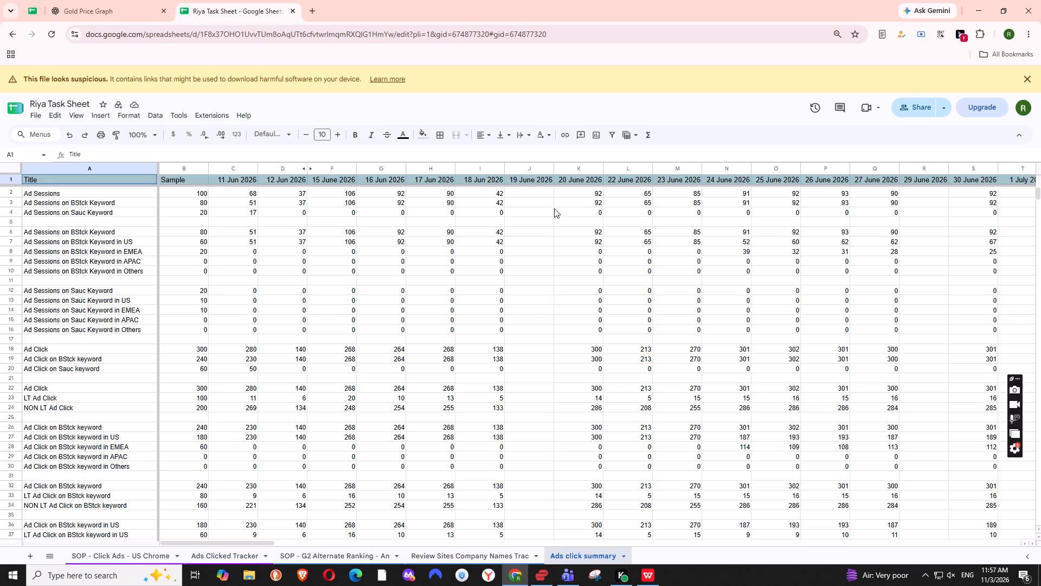
click(541, 193)
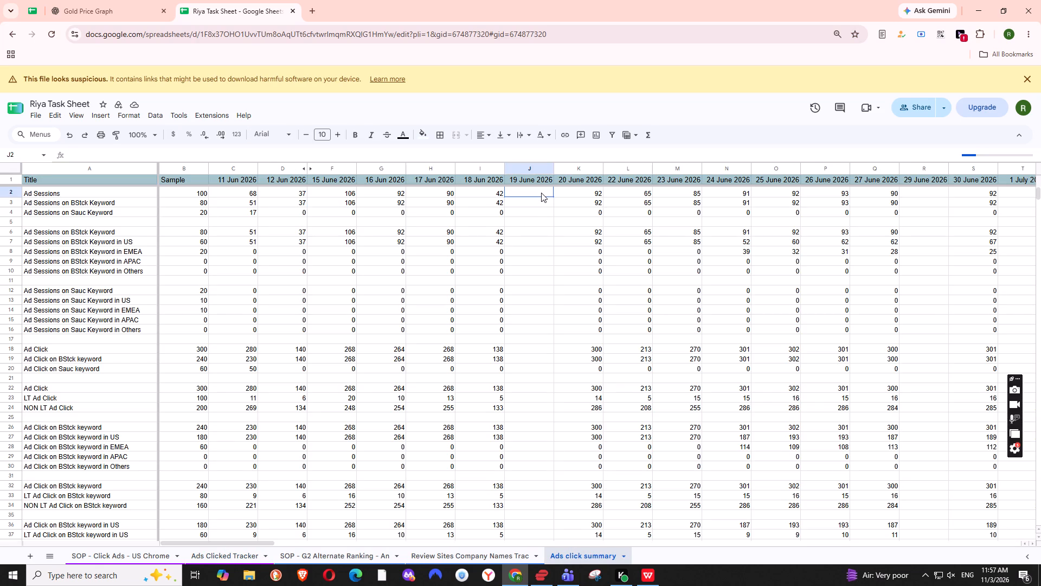
key(ctrl+Right)
key(ctrl+Right)
key(ctrl+Right)
key(ctrl+Right)
key(ctrl+Right)
key(ctrl+Right)
key(ctrl+Right)
key(ctrl+Right)
key(ctrl+Right)
key(ctrl+Right)
key(ctrl+Right)
key(ctrl+Right)
key(ctrl+Right)
key(ctrl+Right)
key(ctrl+Right)
key(ctrl+Right)
key(ctrl+Right)
key(ctrl+Right)
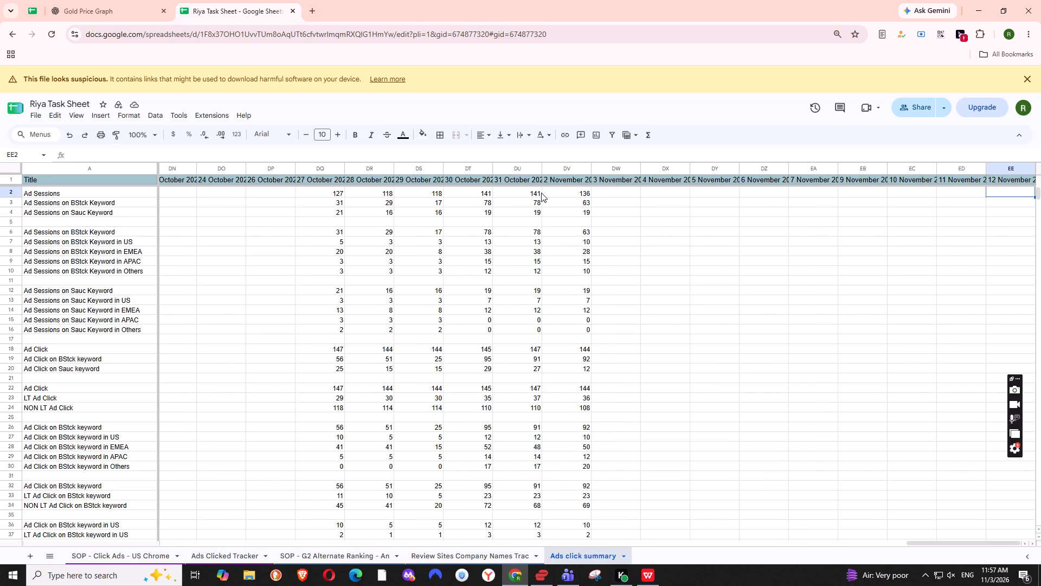
Examine the Ads click summary's date columns from 26 October 2026 back to the start of October for entered data.
click(280, 189)
key(Left)
key(Left)
key(Left)
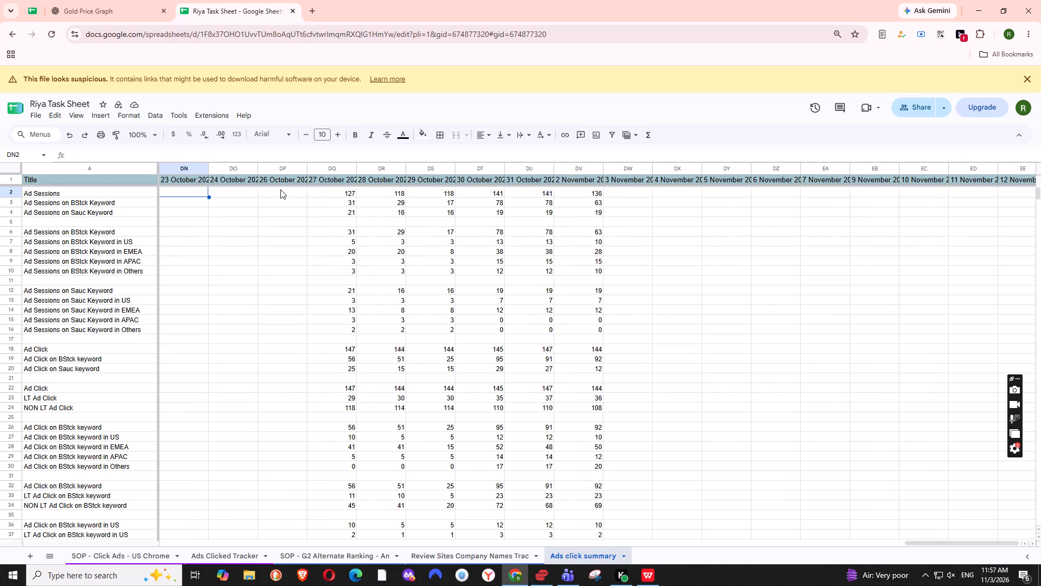
key(Left)
key(Left)
key(Left)
key(Left)
key(Left)
key(Left)
key(Left)
key(Left)
key(Left)
key(Left)
key(Left)
key(Left)
key(Left)
key(Left)
key(Left)
key(Left)
key(Left)
key(Left)
key(Left)
key(Left)
key(Left)
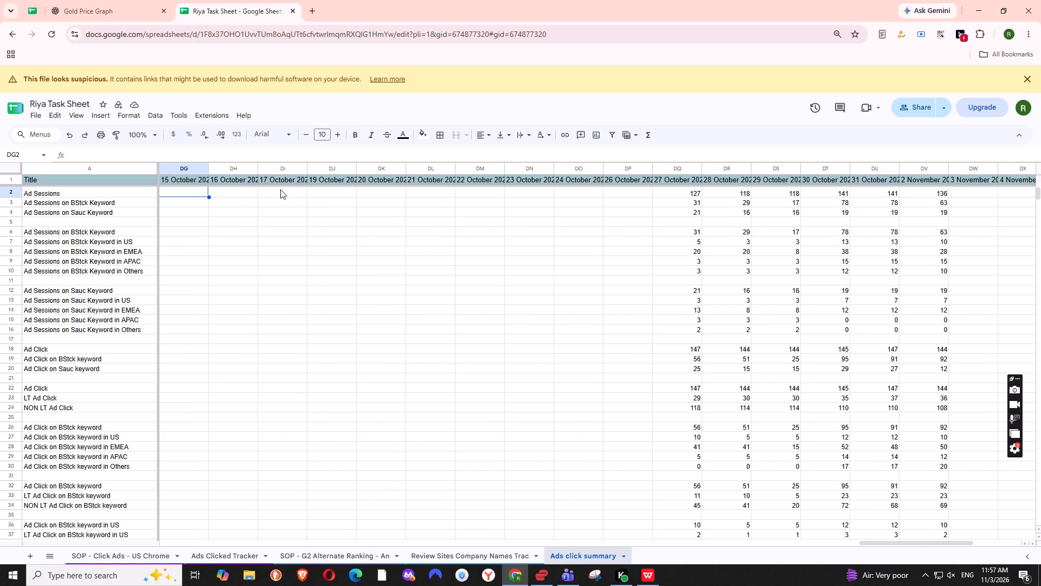
click(280, 189)
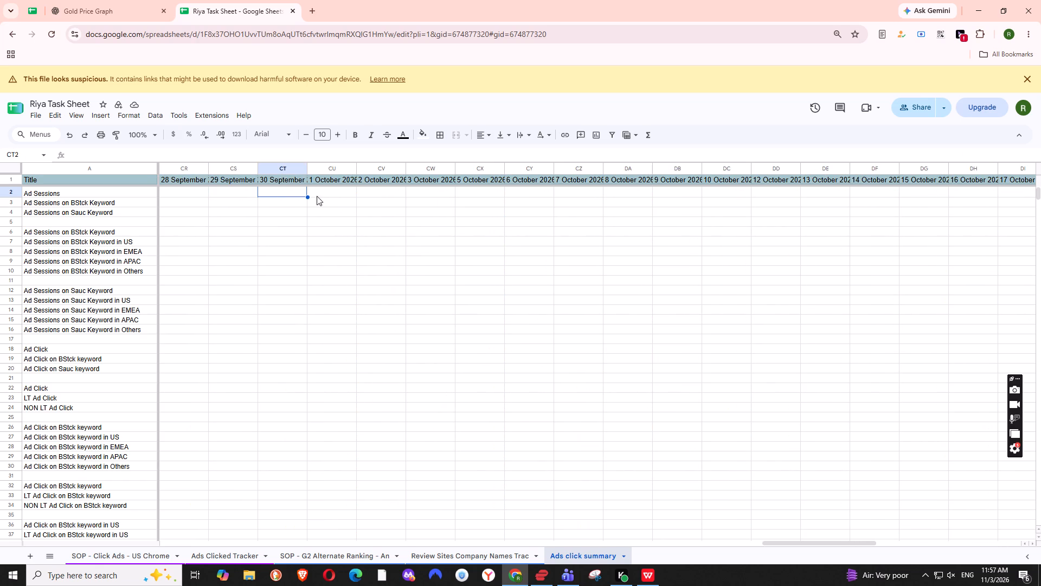
click(326, 194)
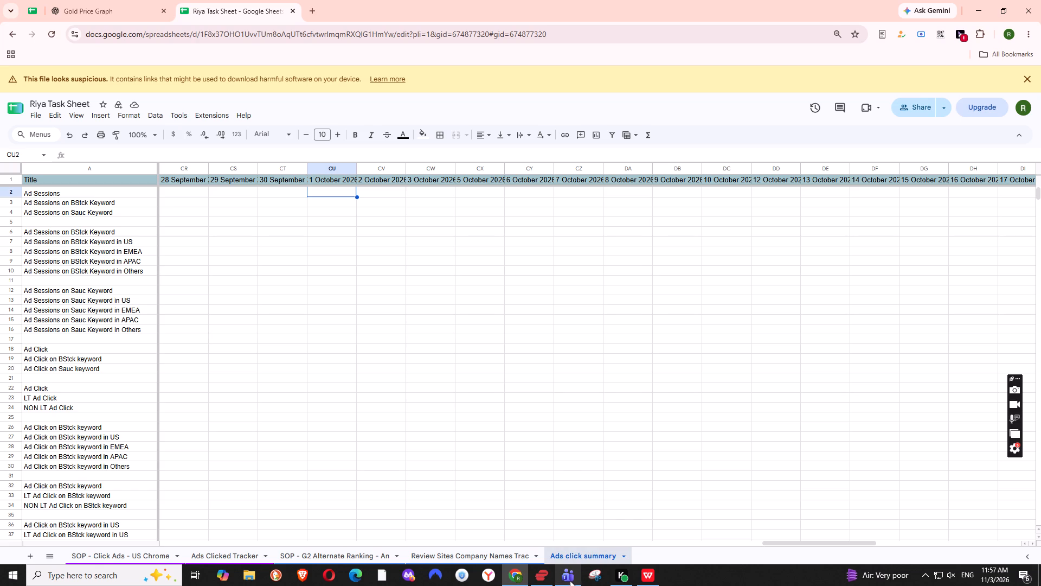
click(872, 200)
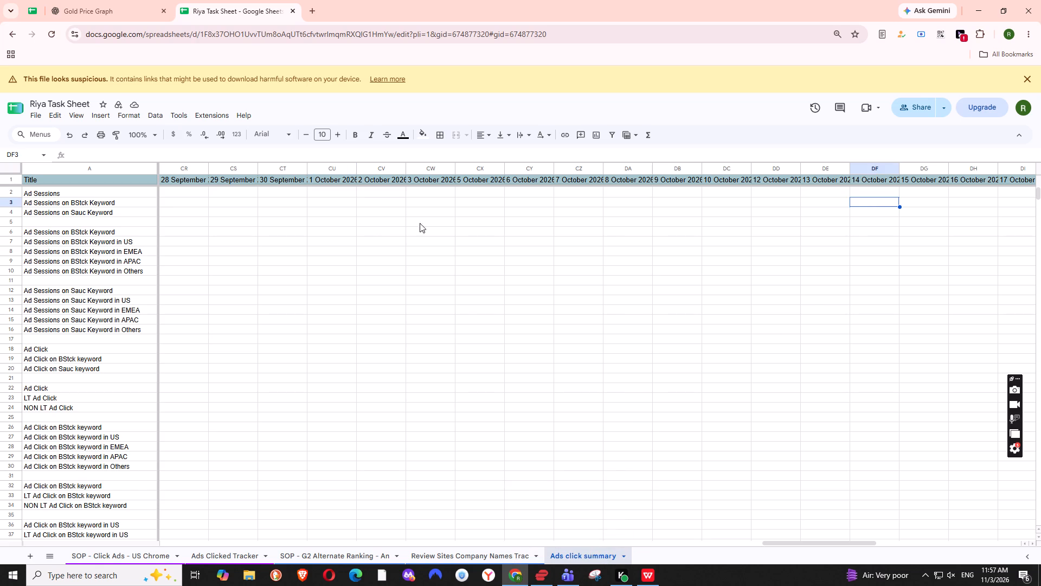
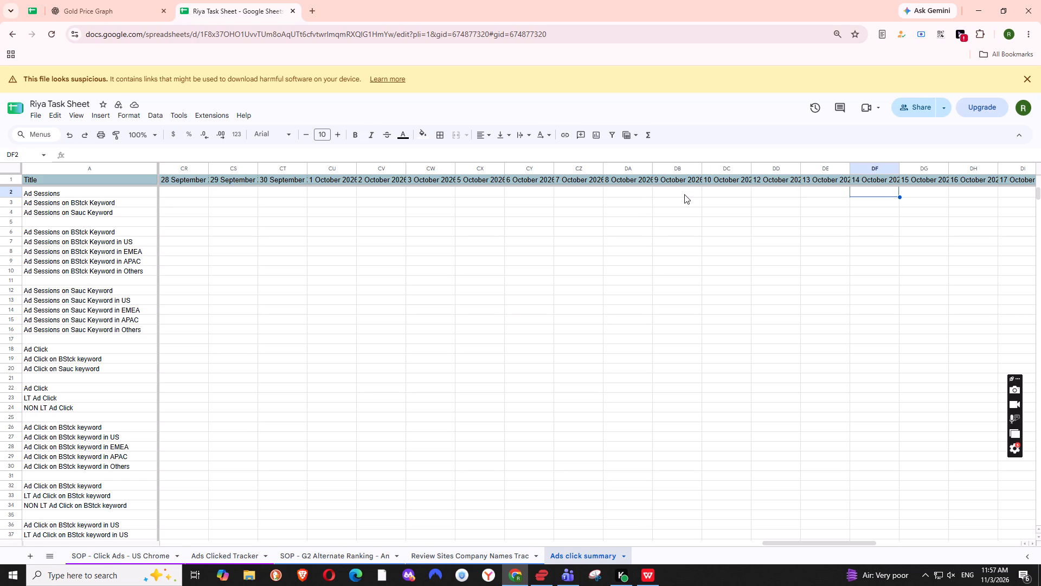
Examine the Ad Sessions row from 14 October to 30 October 2026, then select its 26 October 2026 cell.
key(Right)
key(Right)
key(Right)
key(Right)
key(Right)
key(Right)
key(Right)
key(Right)
key(Right)
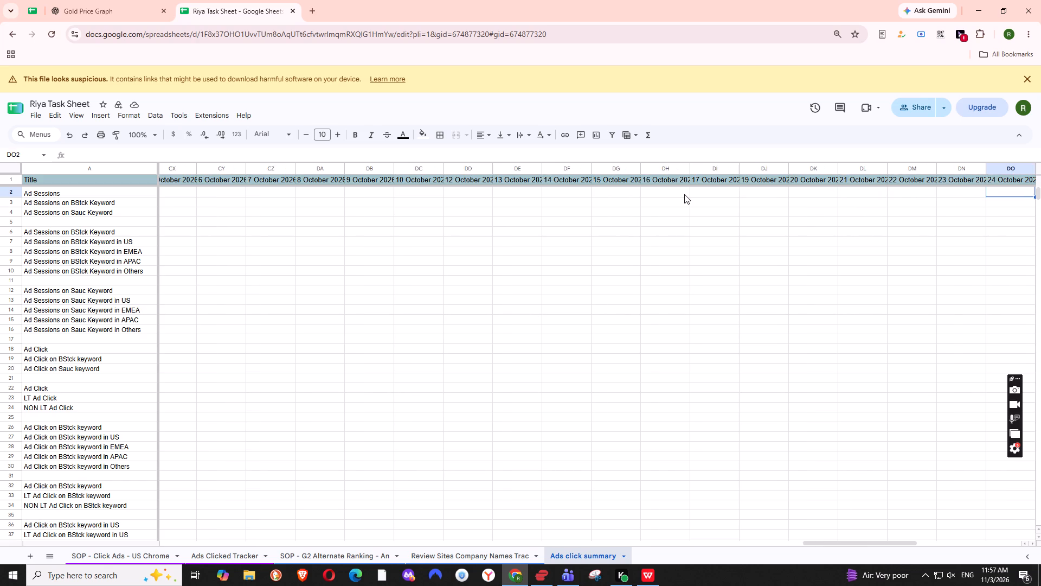
key(Right)
key(Right)
key(Right)
key(Right)
key(Right)
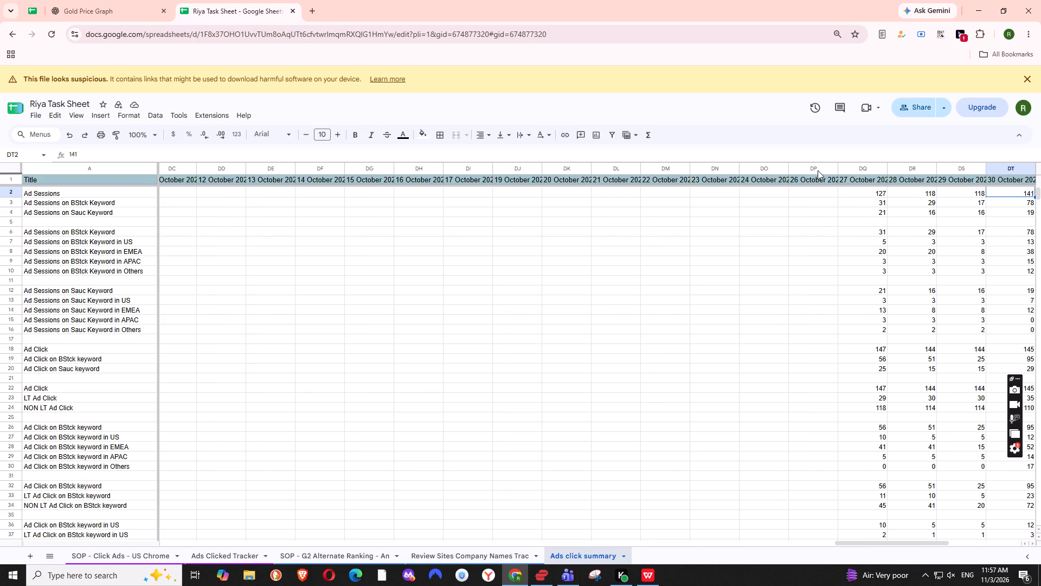
click(799, 189)
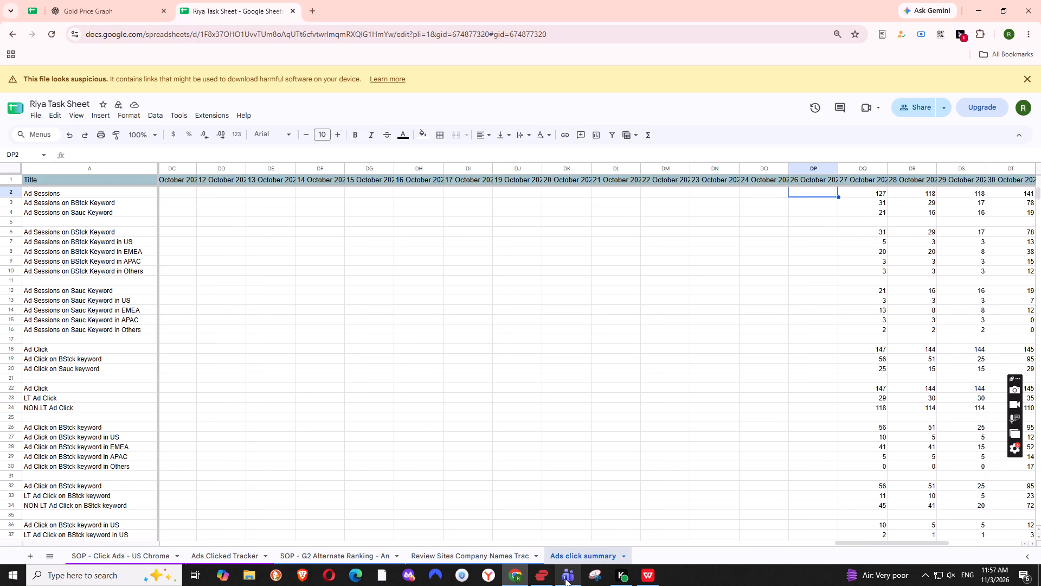
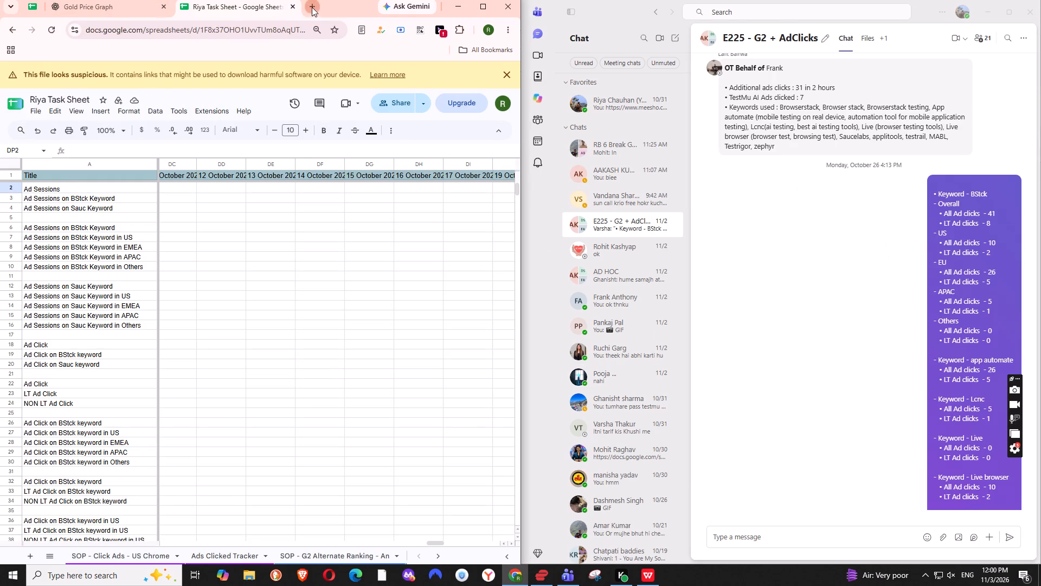
Open the bookmarked Riya final sheet that holds the Ads Click data and bring its Ads Click, Session and Testmu columns into view.
click(464, 49)
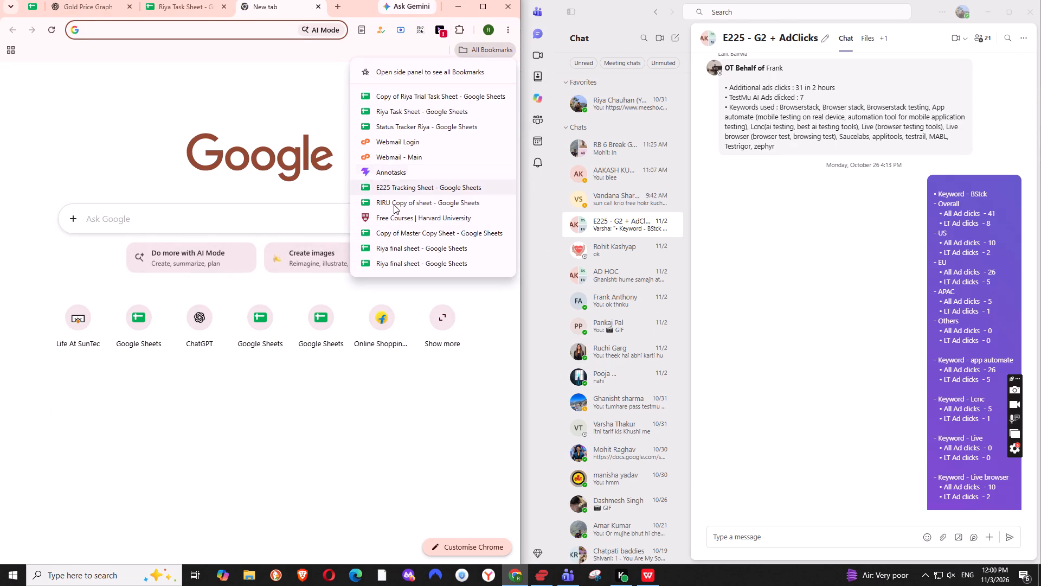
click(390, 261)
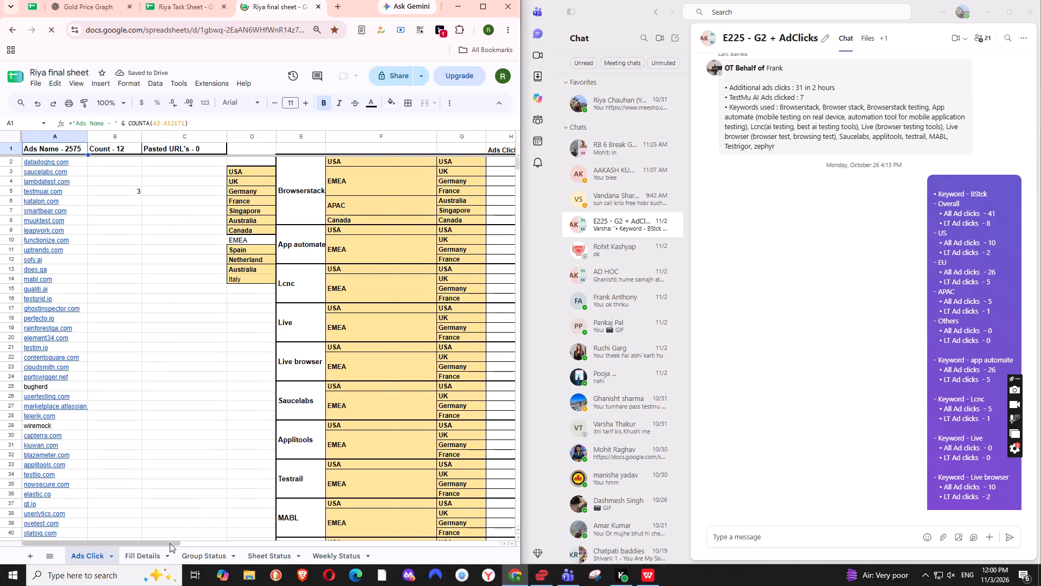
drag(170, 543, 235, 551)
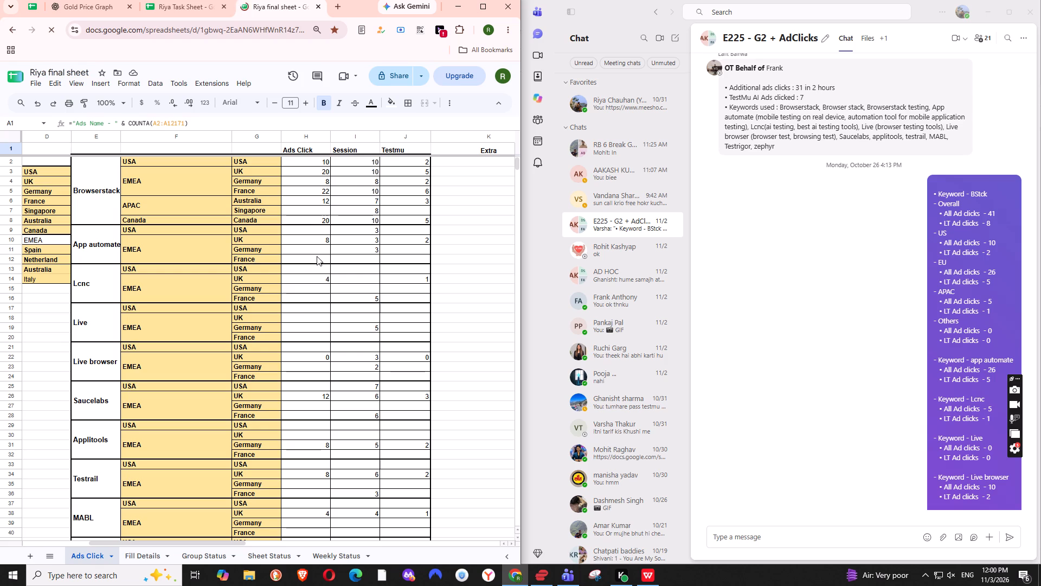
In the Browserstack block, set the UK Ads Click to 26 and clear the Germany and France Ads Click and Testmu values.
click(422, 163)
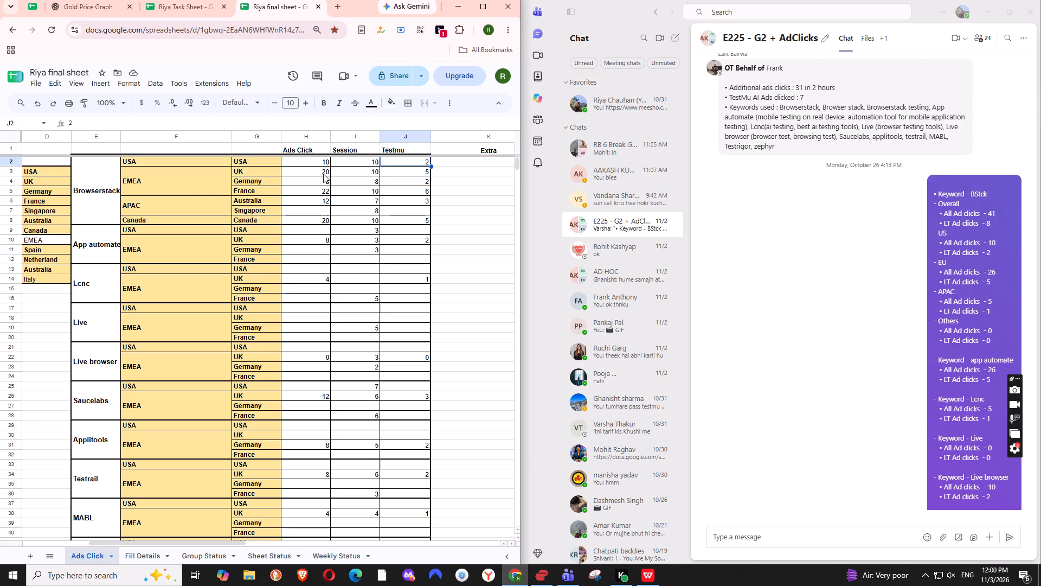
click(323, 174)
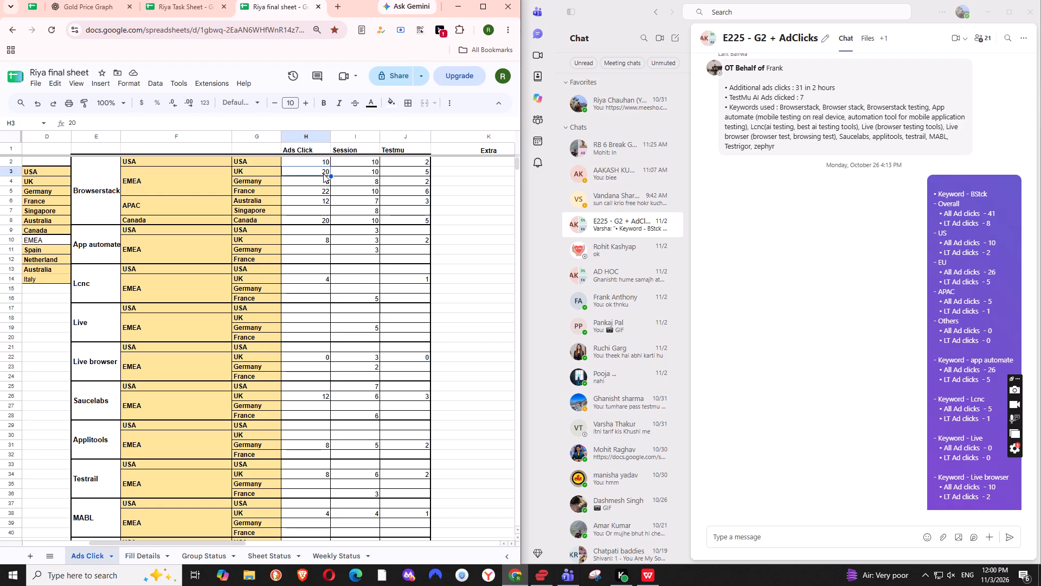
text(26)
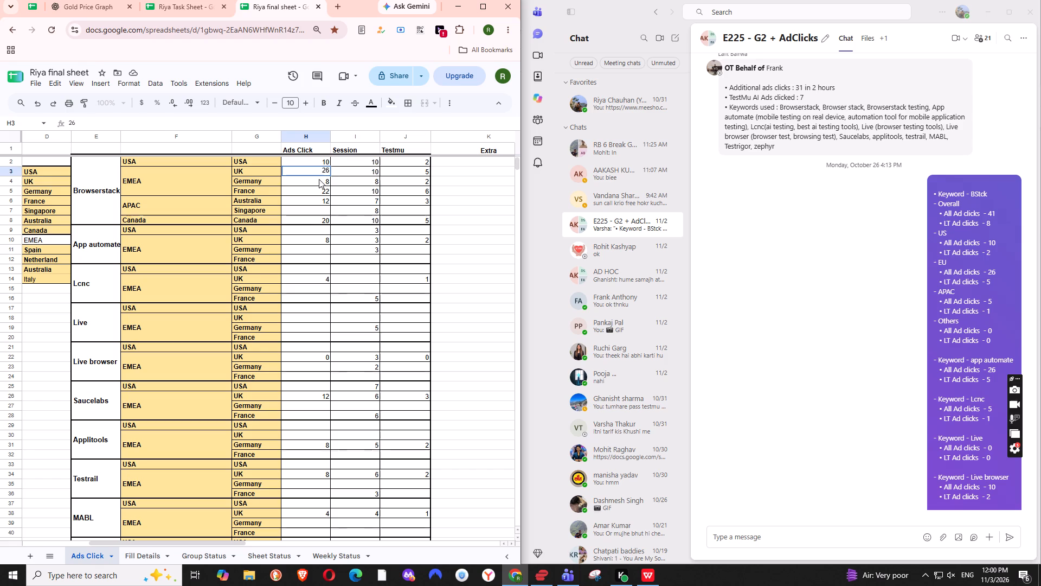
click(317, 179)
click(318, 179)
drag(319, 182, 319, 186)
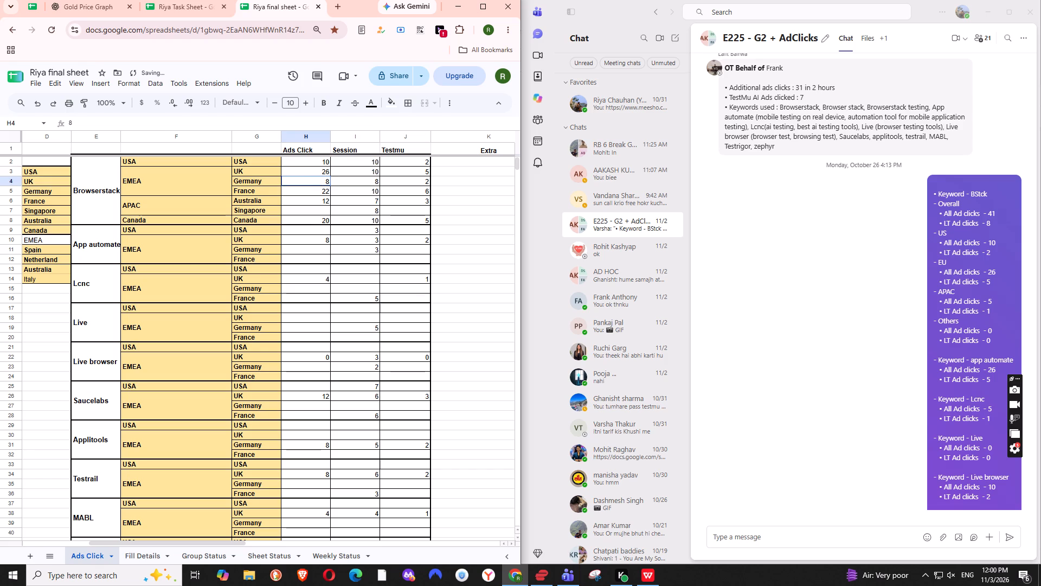
drag(319, 186, 319, 189)
key(Delete)
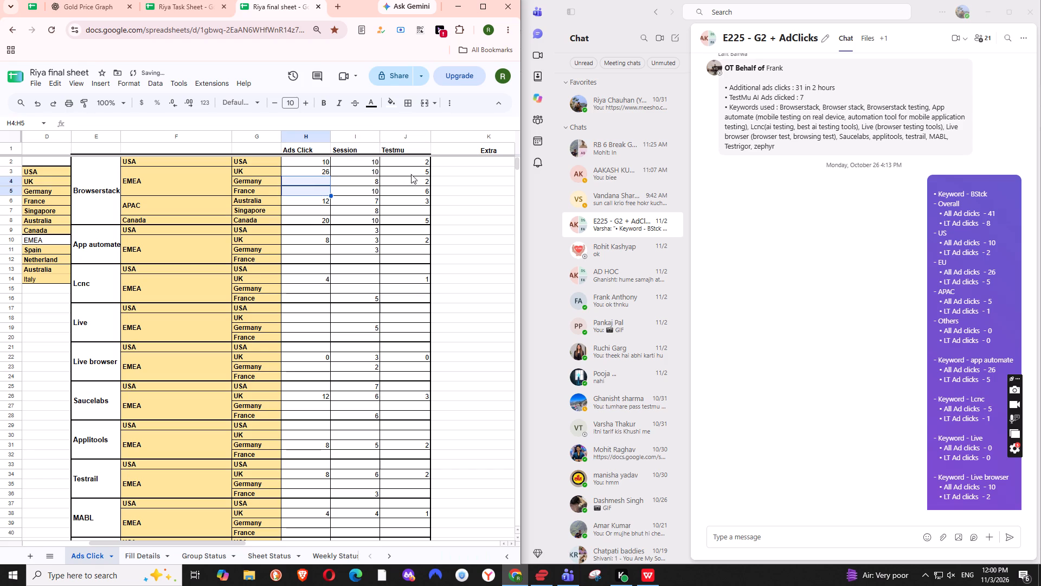
drag(423, 182, 423, 192)
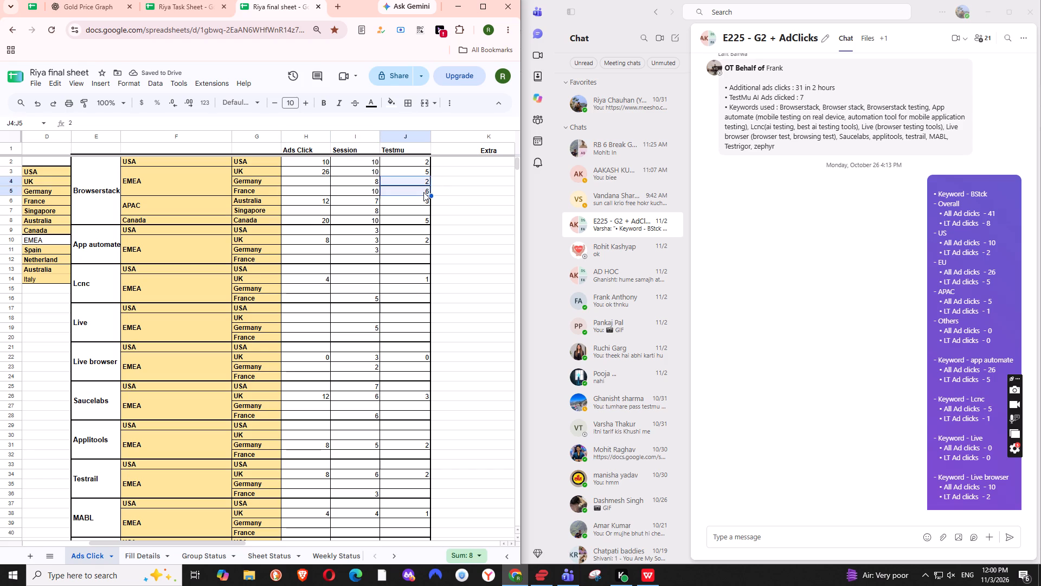
key(Delete)
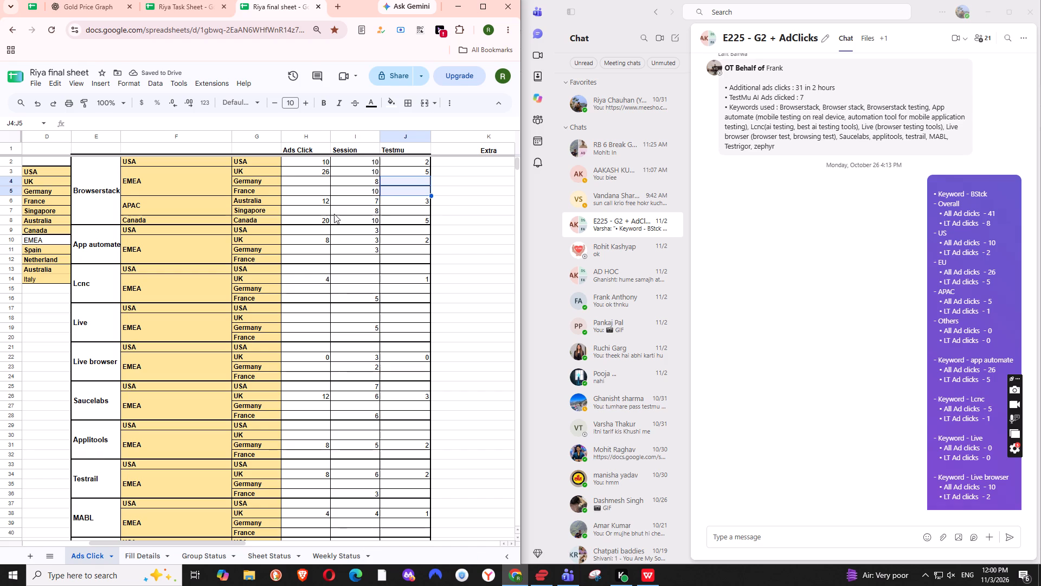
Set the Browserstack Australia row to 5 for Ads Click and 1 for Testmu.
click(428, 220)
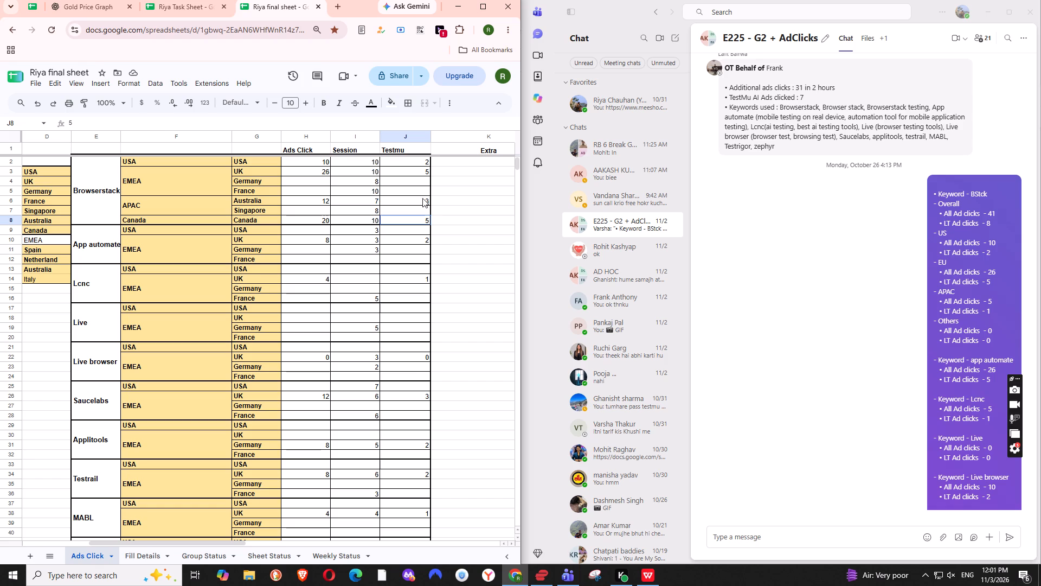
click(426, 200)
key(1)
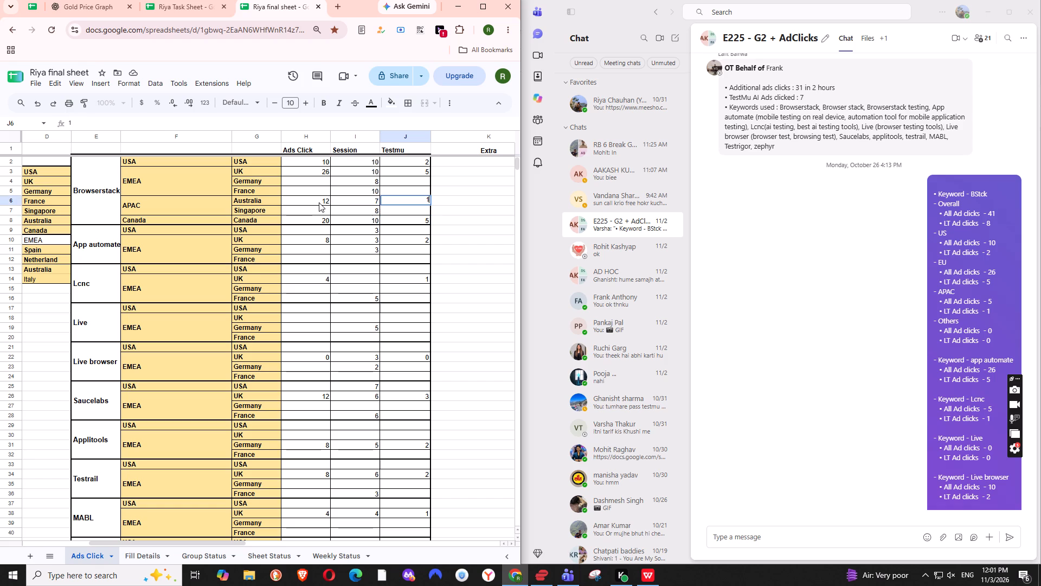
click(319, 202)
key(5)
click(324, 233)
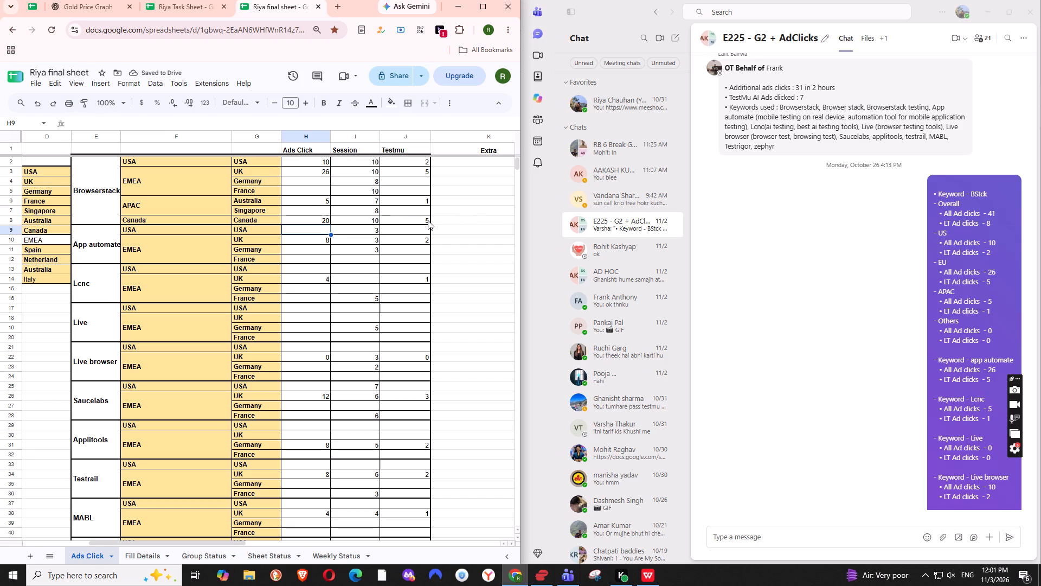
Set both the Ads Click and Testmu values in the Browserstack Canada row to 0.
click(428, 220)
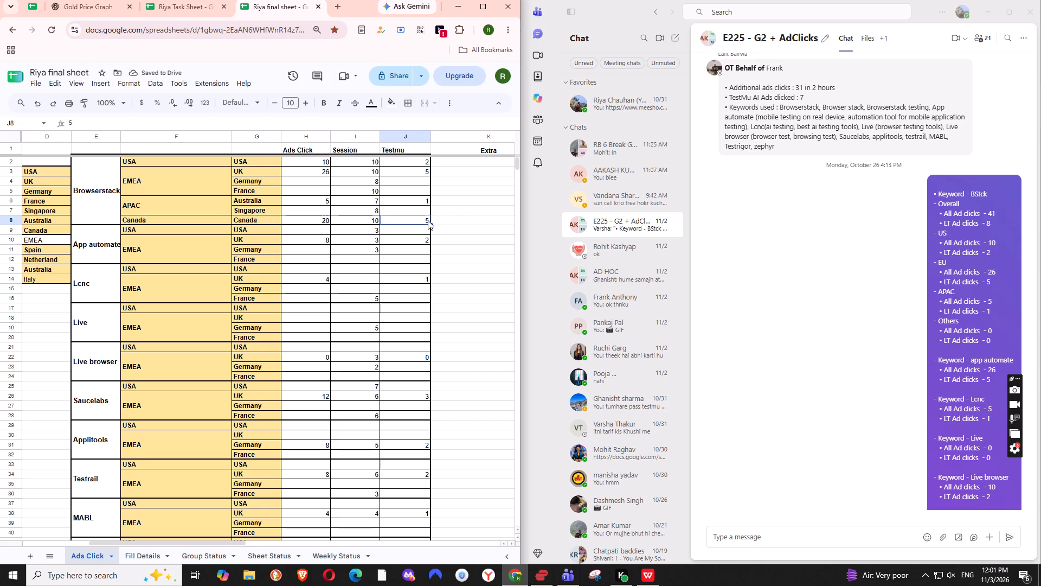
key(0)
click(316, 225)
key(0)
click(354, 258)
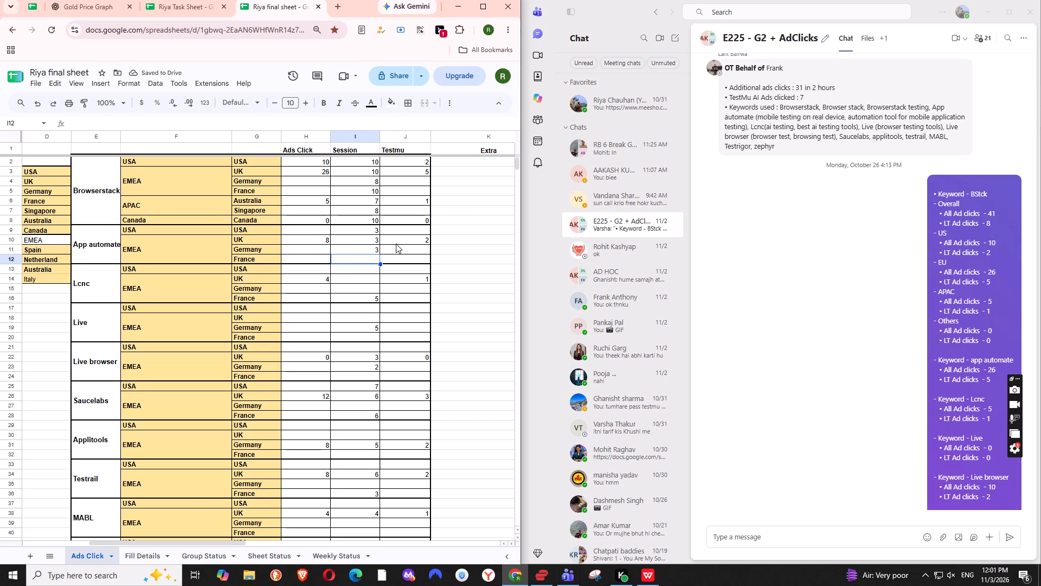
Set the App automate UK row to 26 for Ads Click and 5 for Testmu.
click(417, 240)
key(5)
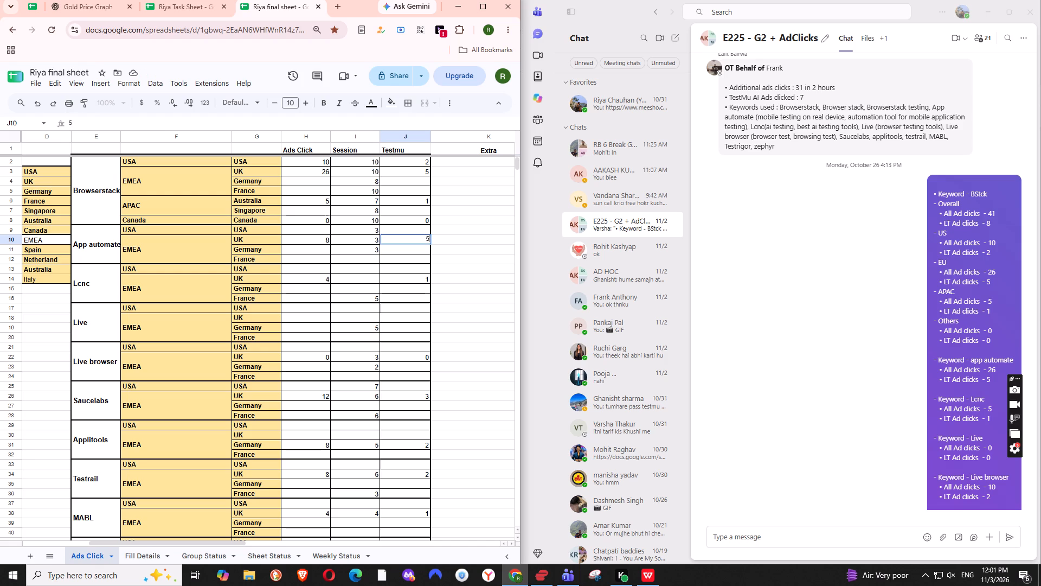
click(310, 239)
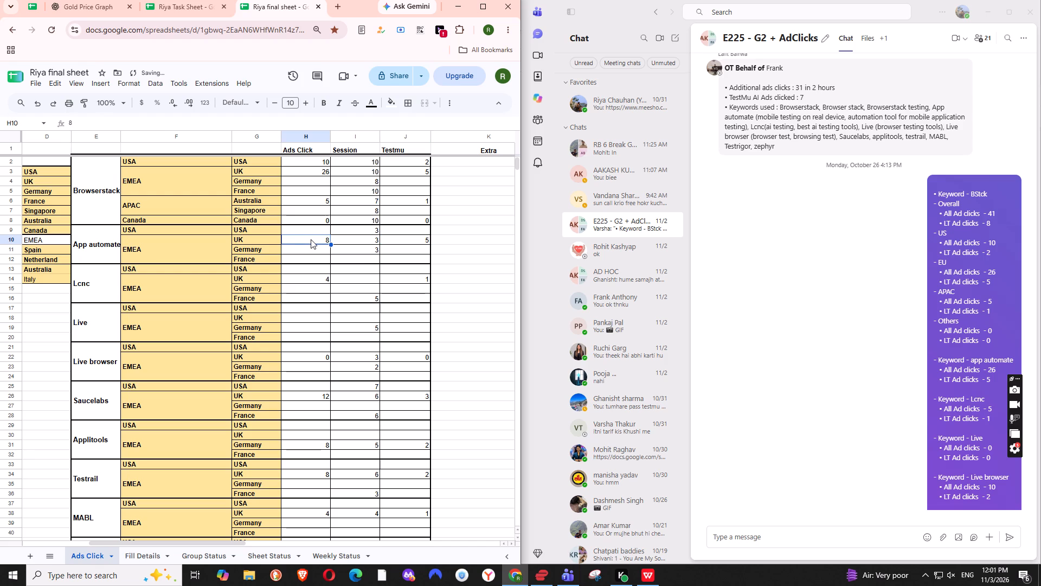
text(26)
click(317, 257)
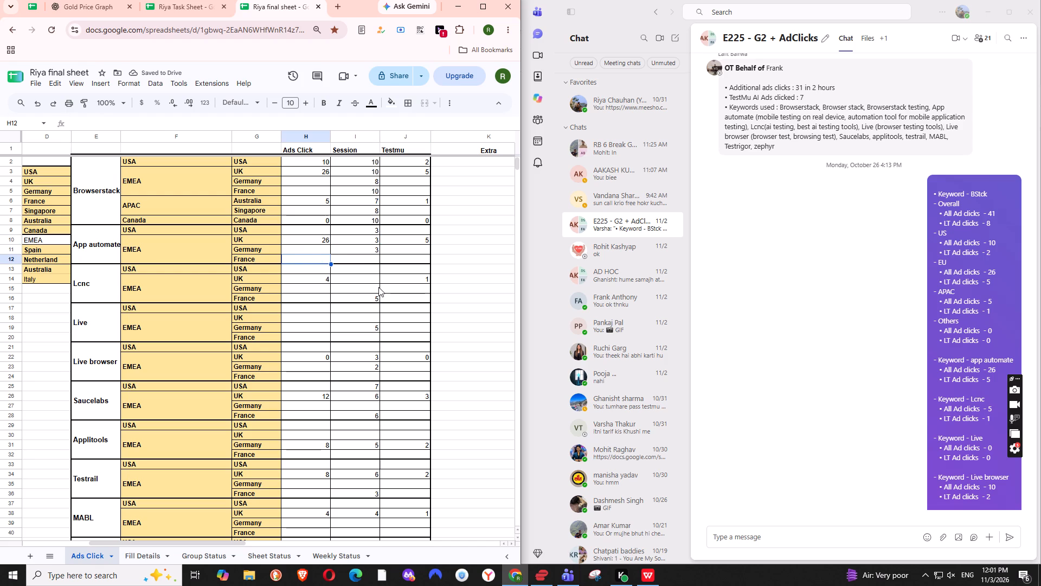
In the Lcnc block, set the UK Ads Click and Session values to 5 and clear the France Session value.
click(326, 280)
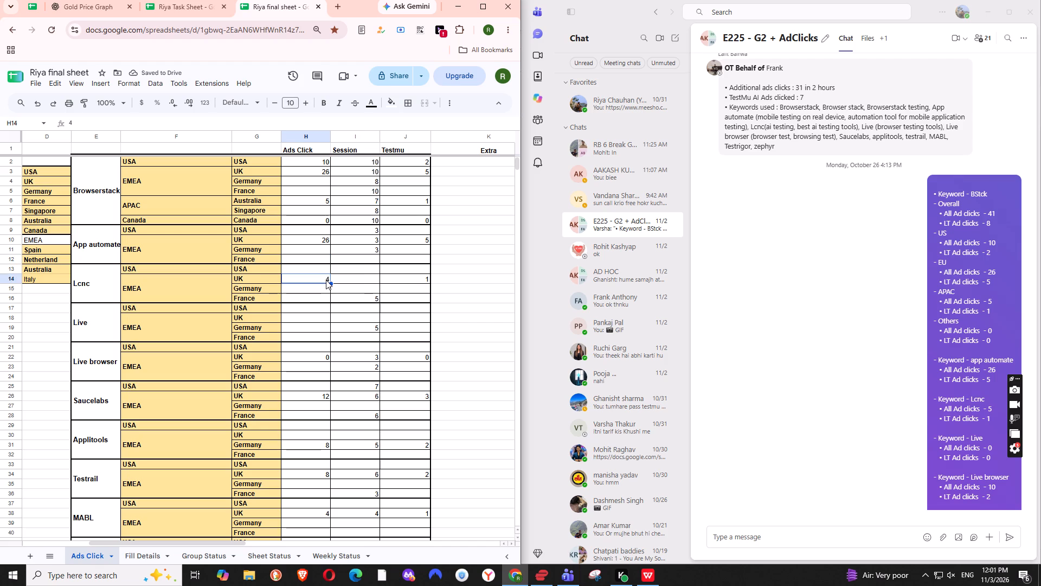
key(5)
click(327, 296)
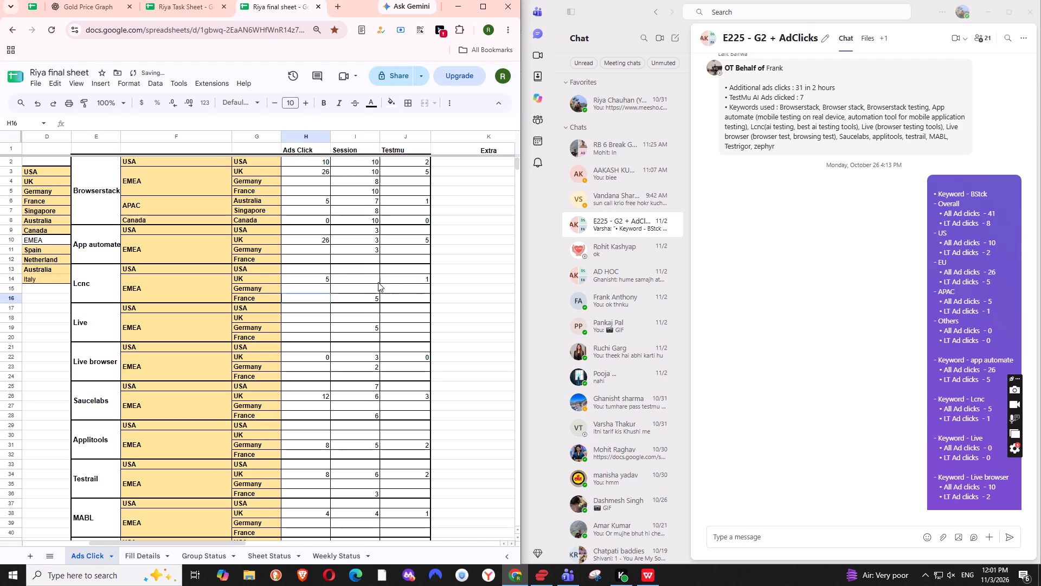
click(373, 278)
key(5)
click(374, 298)
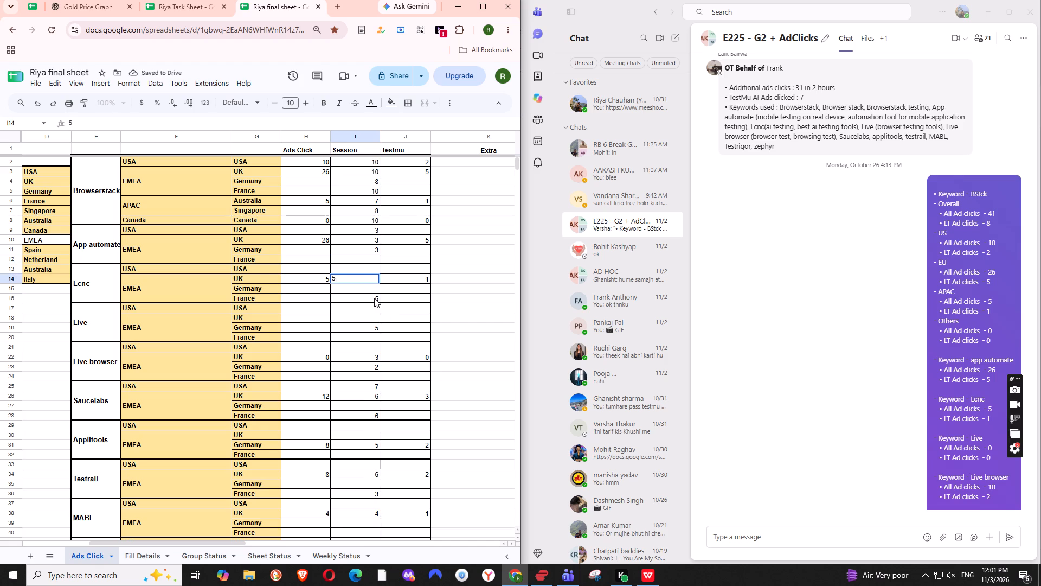
key(Delete)
click(374, 322)
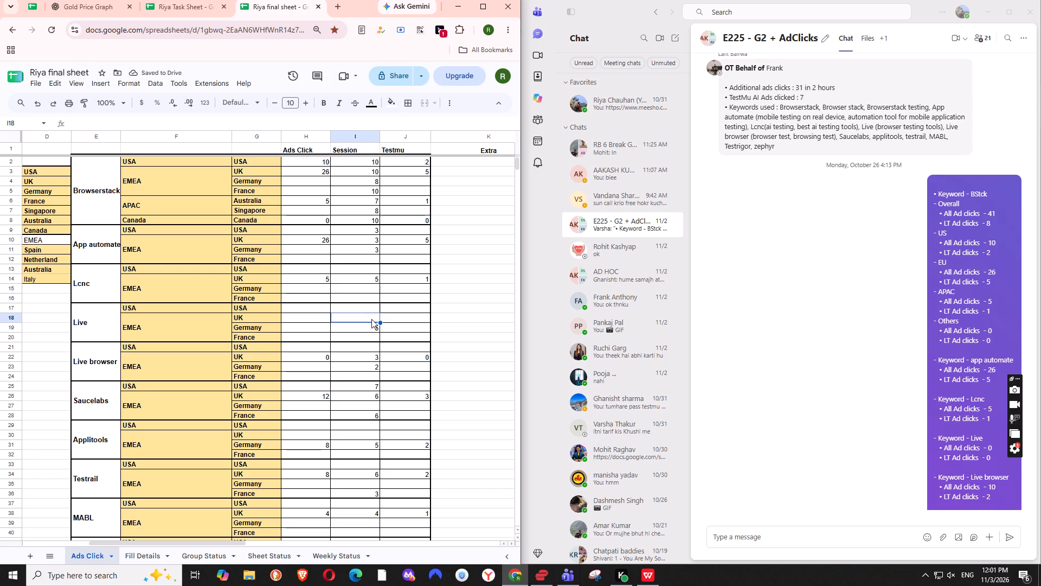
Using the Saucelabs figures in the October 26 chat message, set the Saucelabs UK row to 25 for Ads Click and 5 for Testmu.
scroll(371, 319, down, 1)
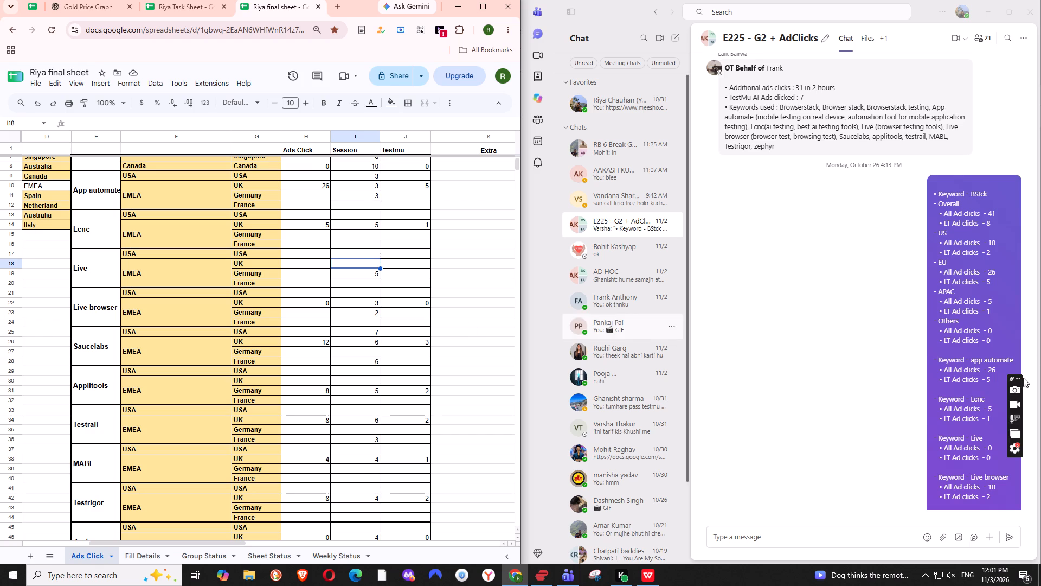
scroll(966, 395, down, 5)
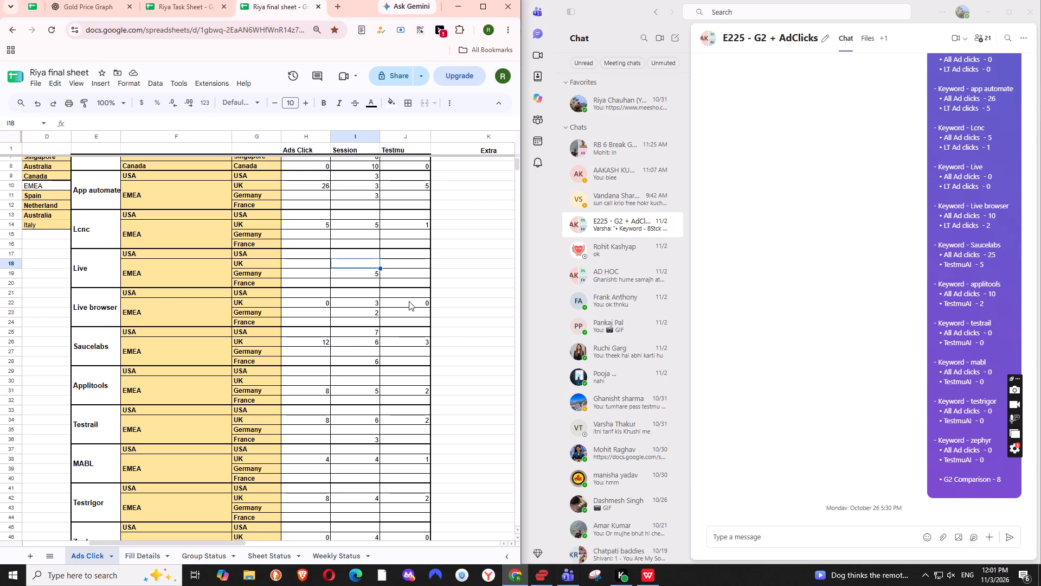
click(426, 342)
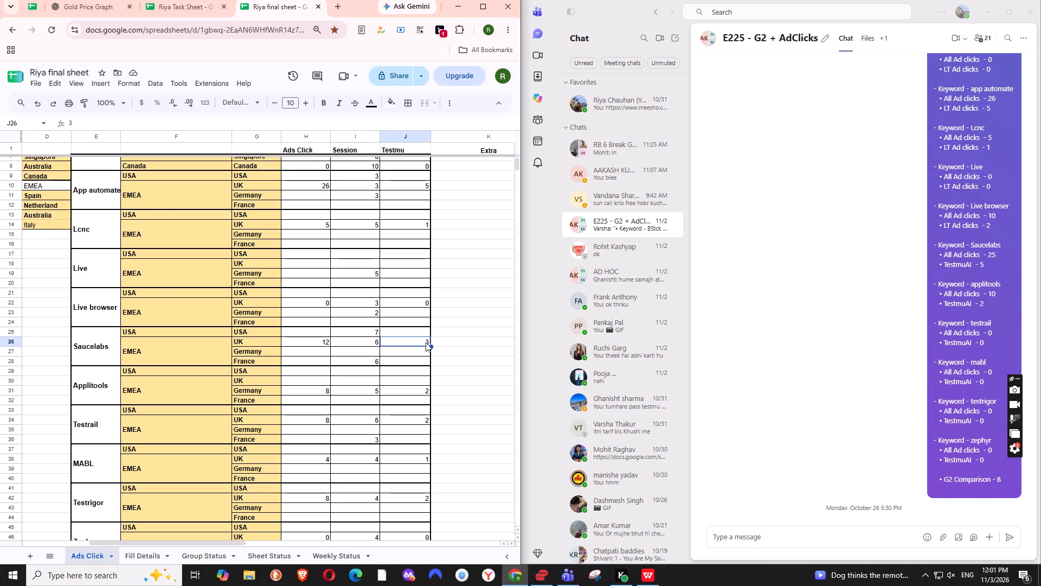
key(5)
click(316, 341)
text(25)
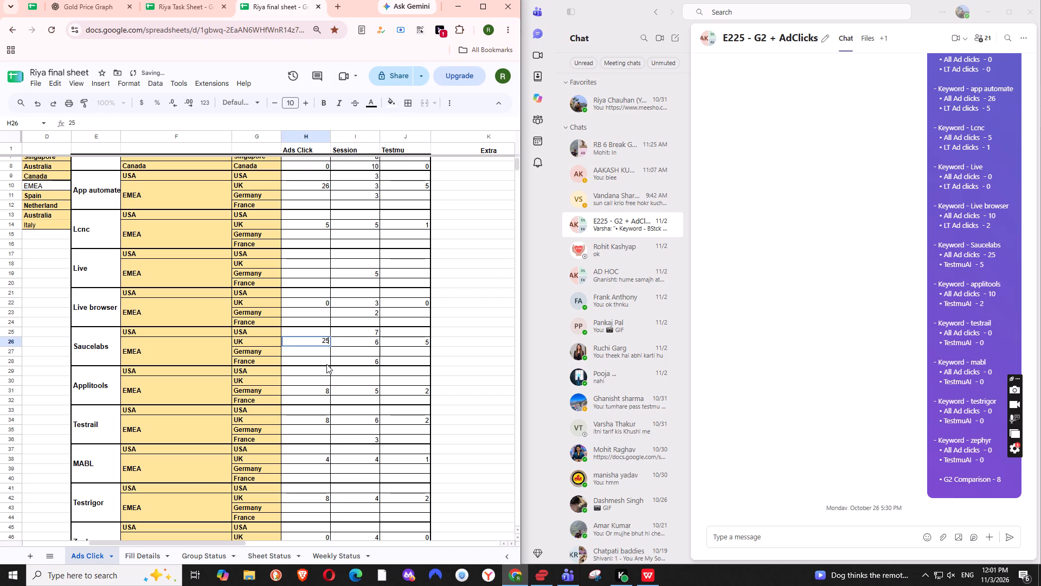
click(326, 364)
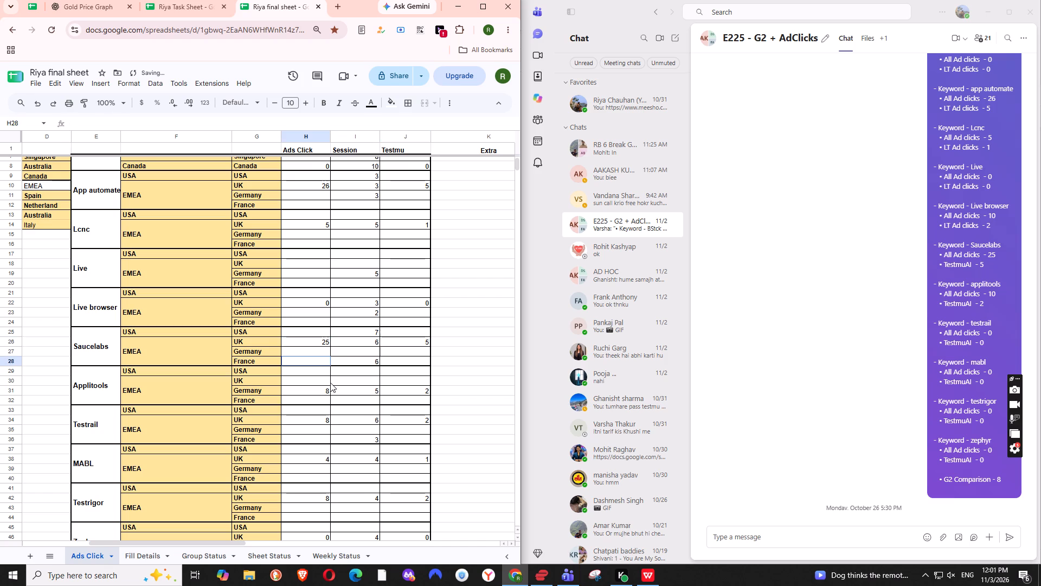
Set the Applitools Germany Ads Click value to 10.
click(415, 387)
click(318, 391)
key(1)
key(0)
click(318, 407)
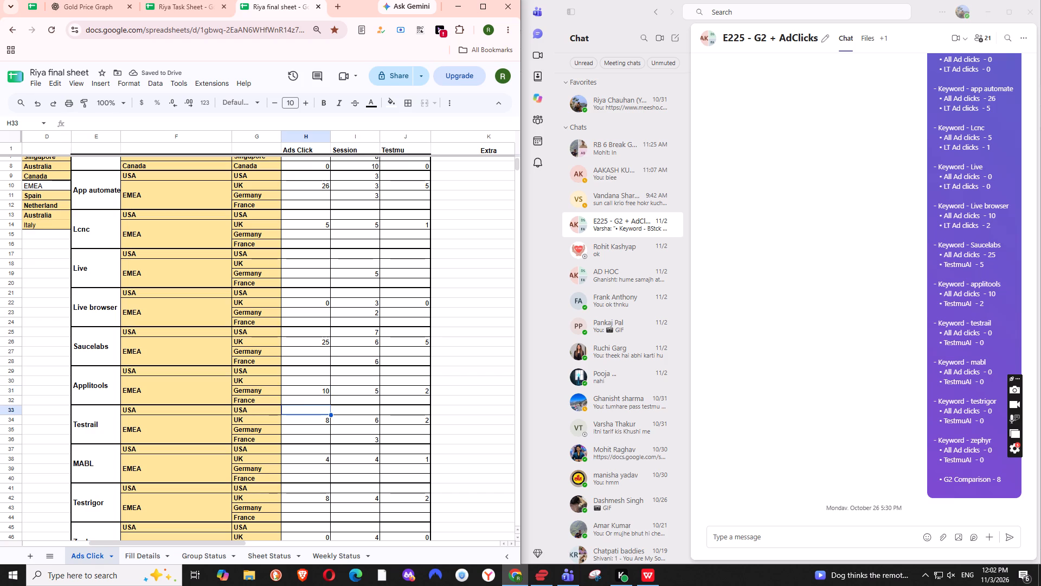
Set the Ads Click and Testmu values to 0 in the UK rows of Testrail, MABL and Testrigor.
scroll(379, 388, down, 2)
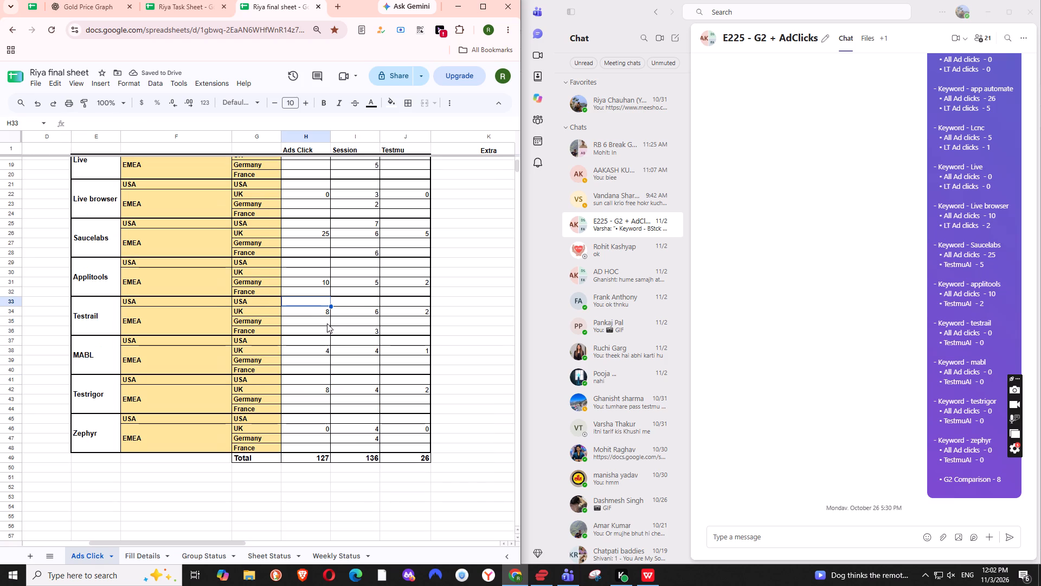
click(324, 311)
key(0)
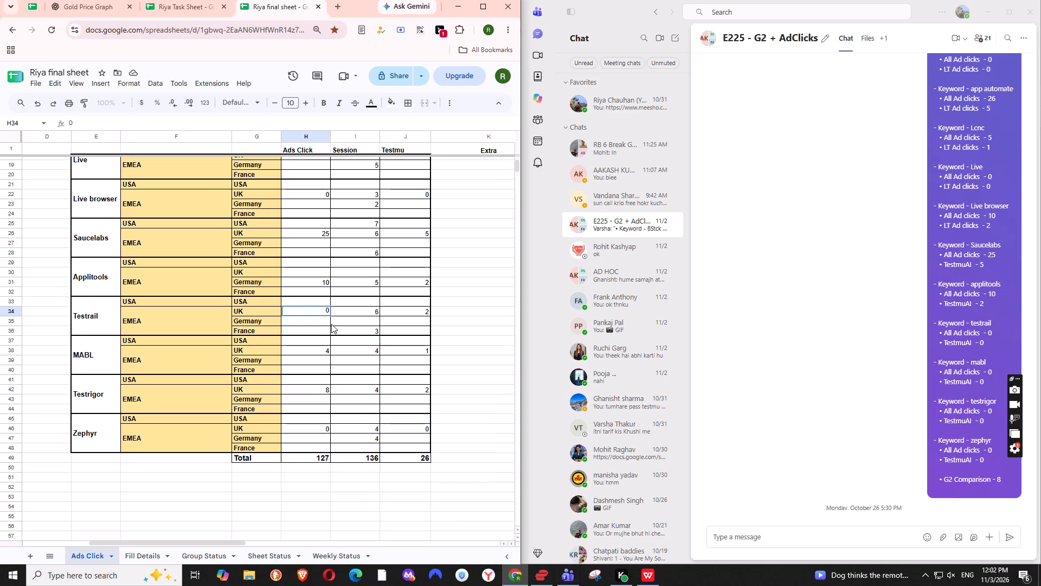
click(422, 313)
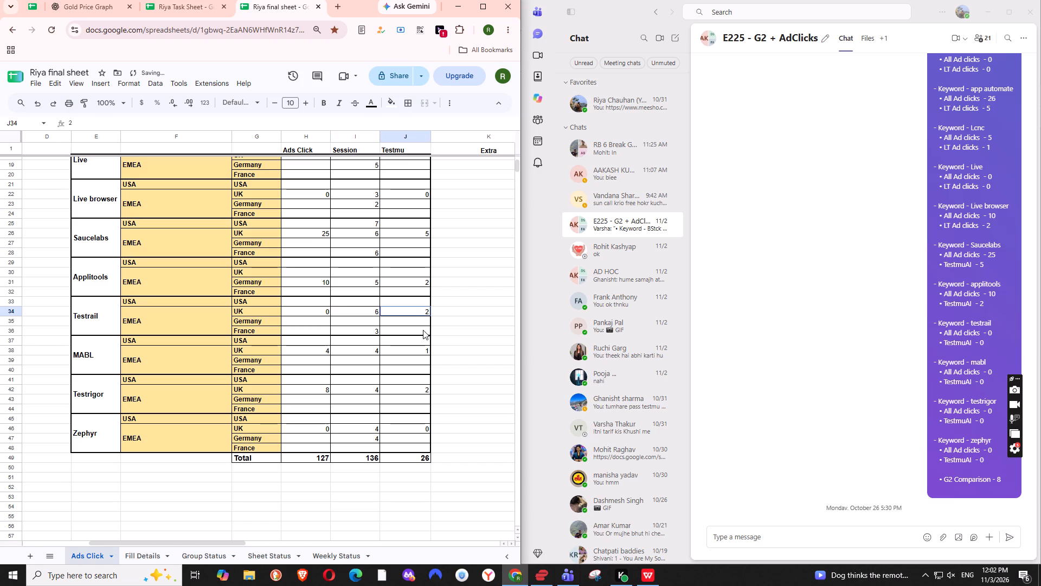
key(0)
click(324, 351)
key(0)
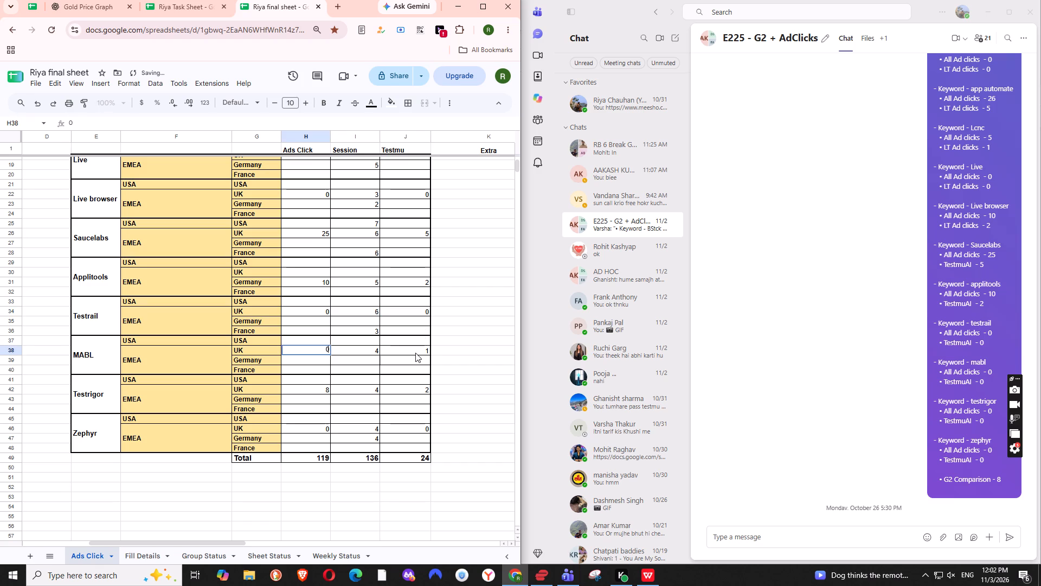
click(415, 353)
key(0)
click(323, 392)
key(0)
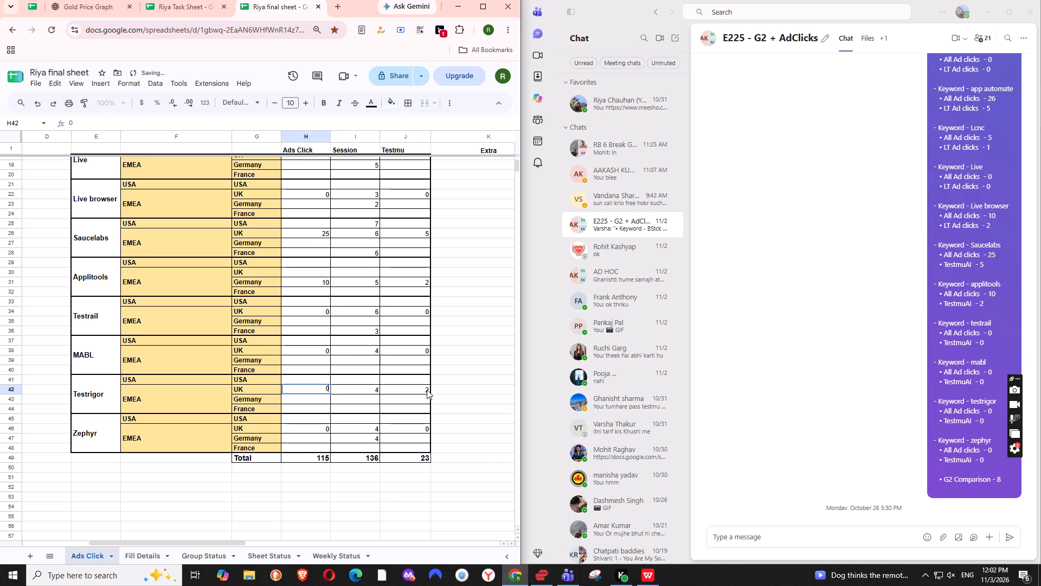
click(427, 390)
key(0)
click(394, 423)
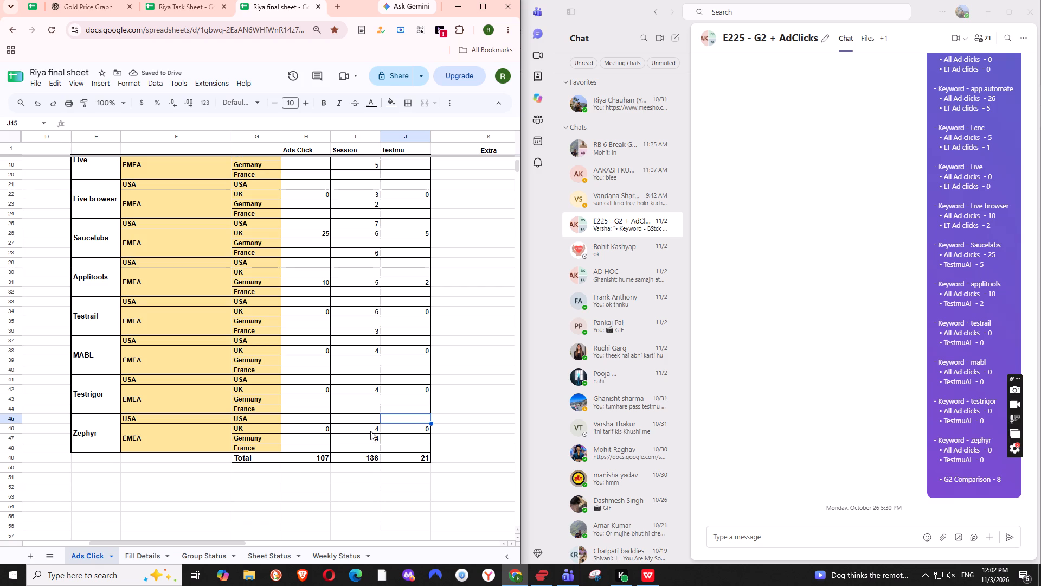
Copy the Counts column of the Sheet Status sheet from the Ad Sessions row down to the last row.
click(137, 550)
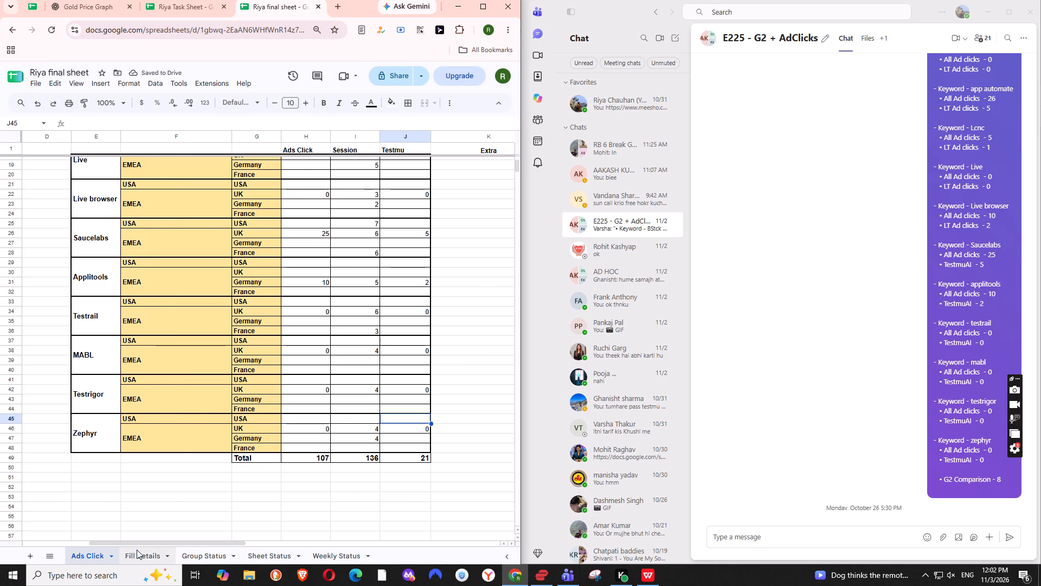
click(197, 552)
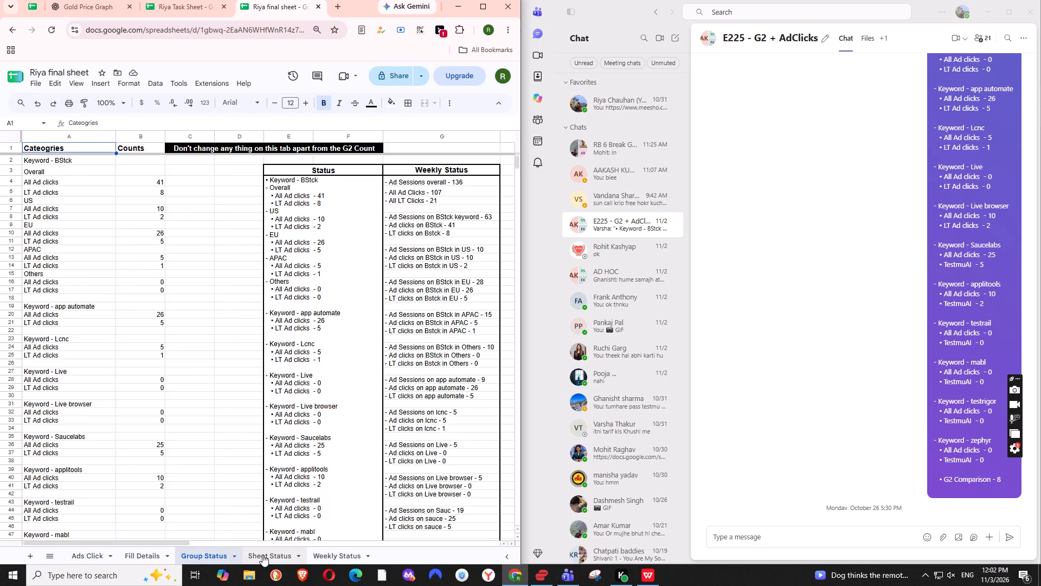
click(262, 555)
scroll(188, 157, up, 1)
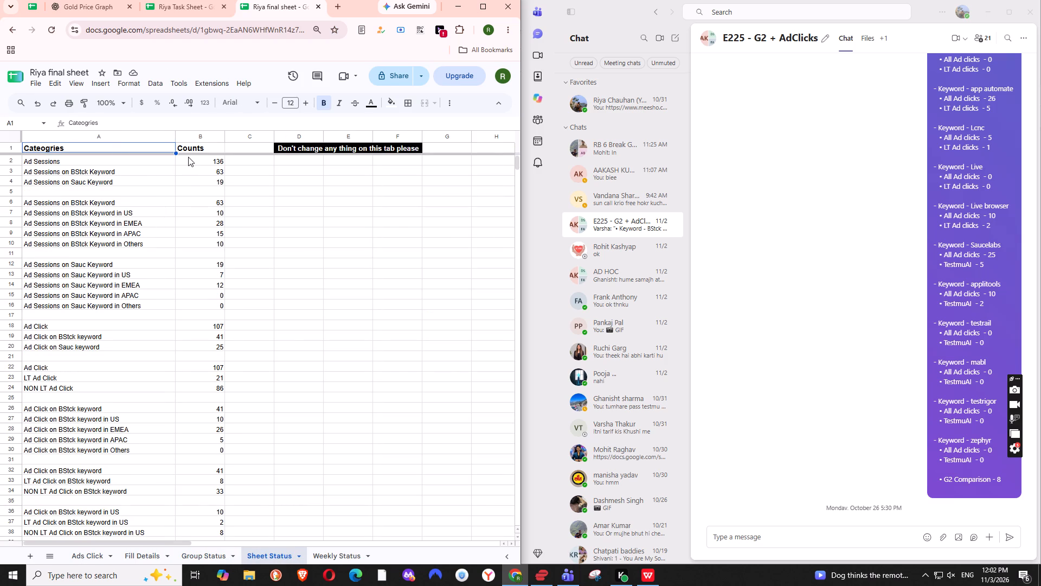
scroll(188, 157, up, 2)
click(191, 161)
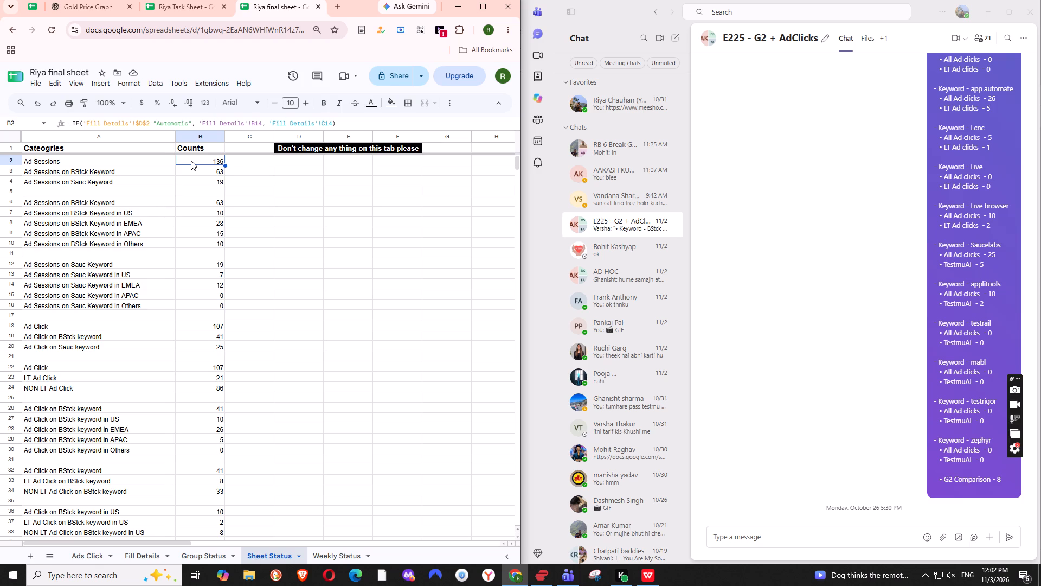
key(ctrl+shift+Down)
key(ctrl+shift+Down)
key(ctrl+shift+Down)
key(ctrl+shift+Down)
key(ctrl+shift+Down)
key(ctrl+shift+Down)
key(ctrl+shift+Down)
key(ctrl+shift+Down)
key(ctrl+shift+Down)
key(ctrl+shift+Down)
key(ctrl+shift+Down)
key(ctrl+shift+Down)
key(ctrl+shift+Down)
key(ctrl+shift+Down)
key(ctrl+shift+Down)
key(ctrl+shift+Down)
key(ctrl+shift+Down)
key(ctrl+shift+Down)
key(ctrl+shift+Down)
key(ctrl+shift+Down)
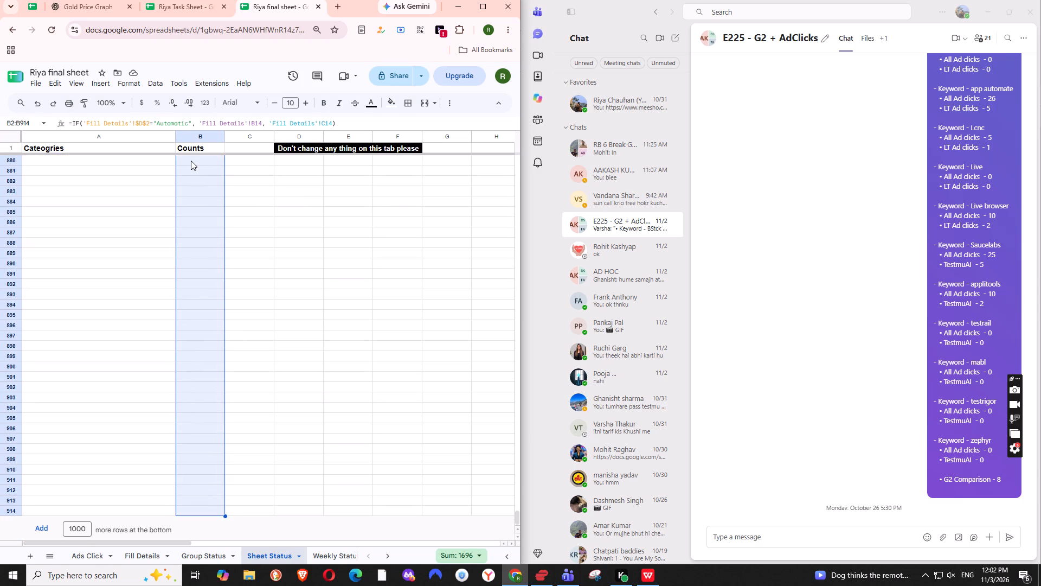
key(ctrl+c)
key(ctrl+c)
key(ctrl+c)
key(ctrl+c)
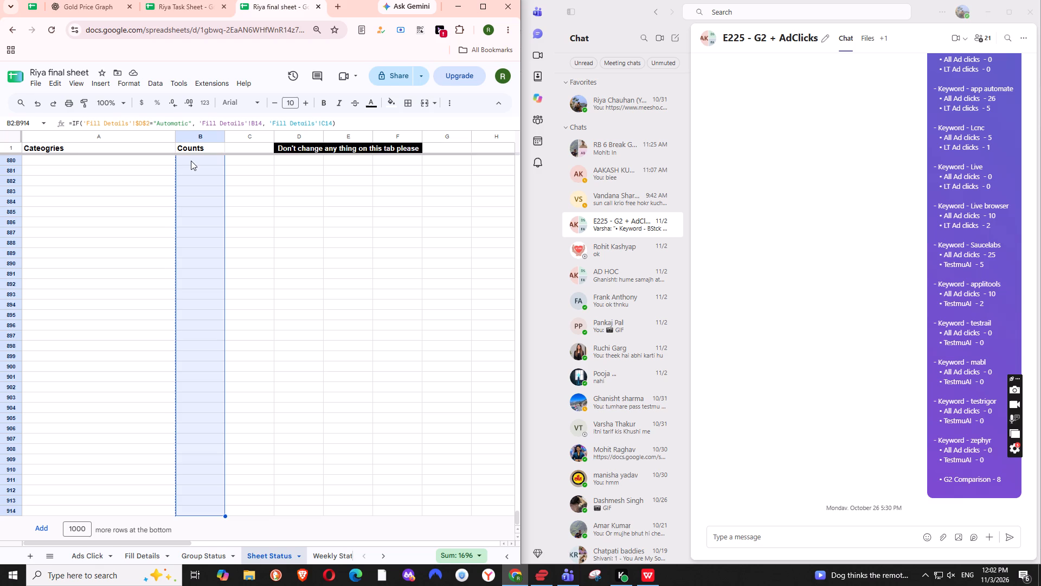
key(ctrl+c)
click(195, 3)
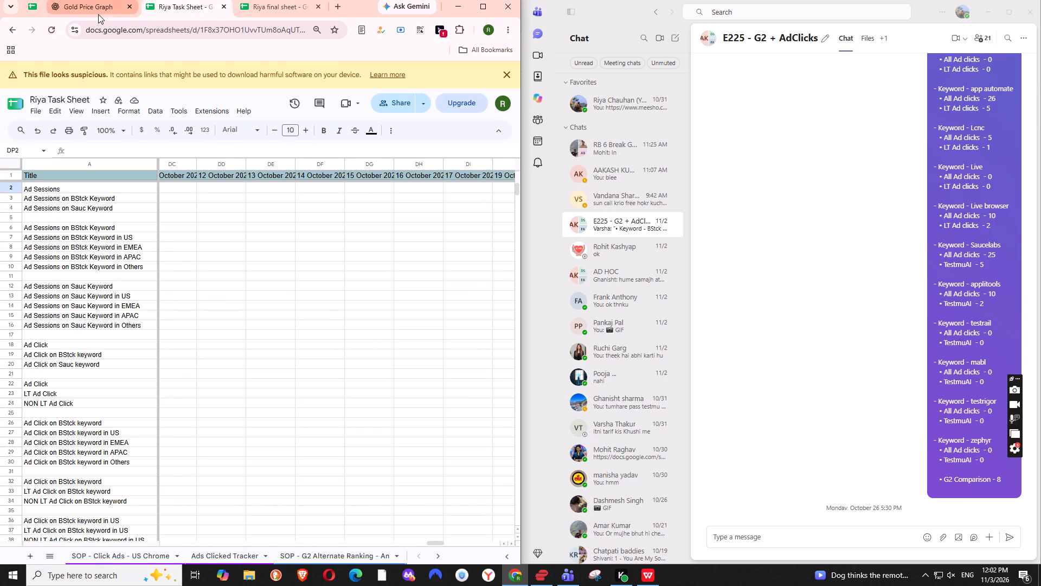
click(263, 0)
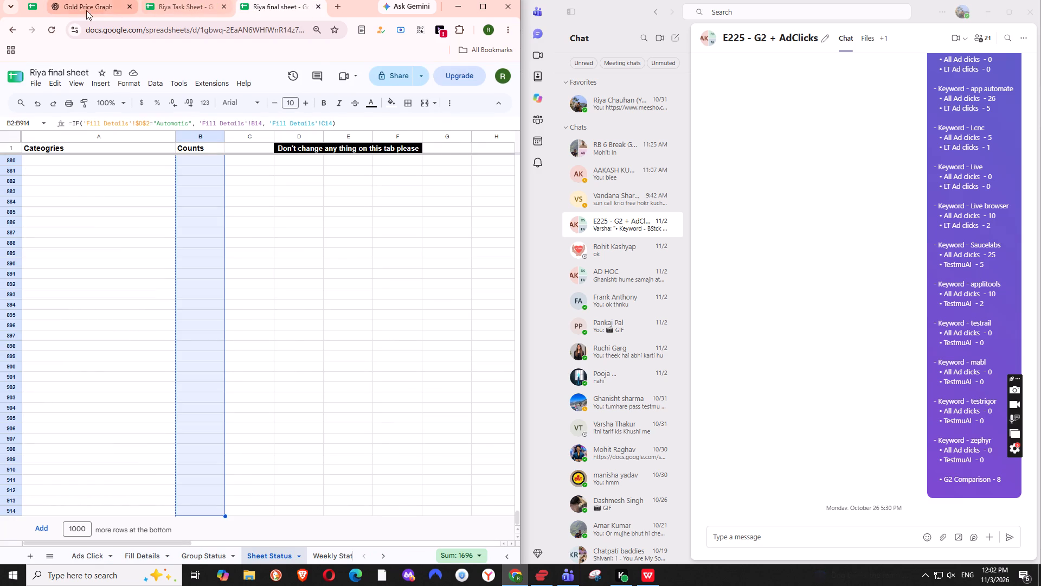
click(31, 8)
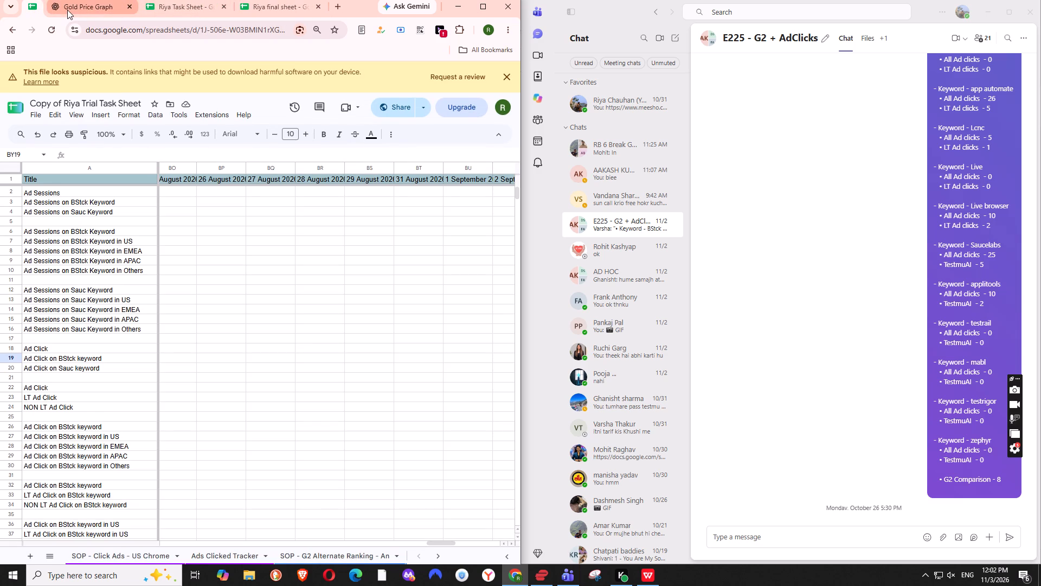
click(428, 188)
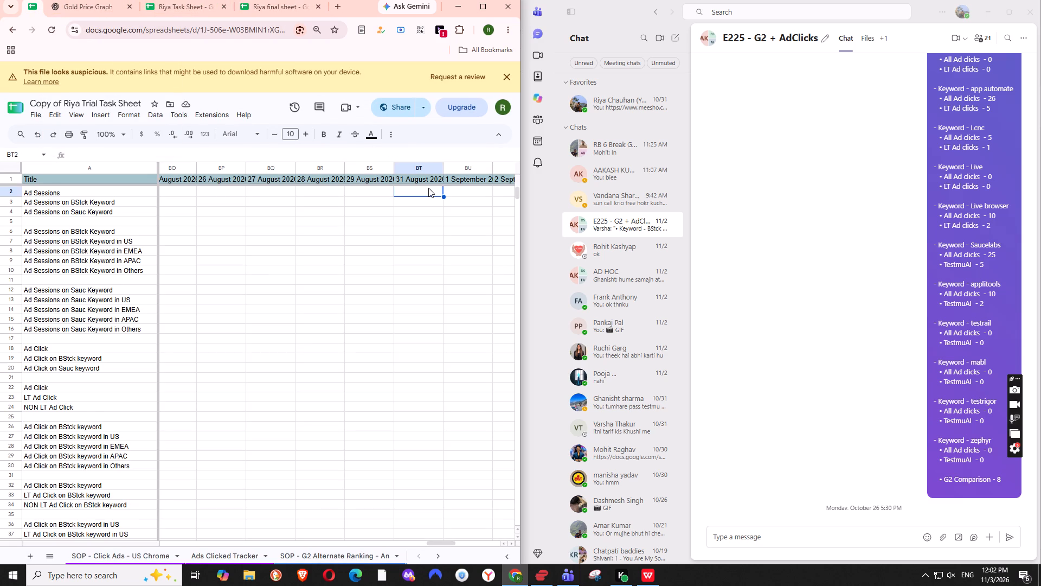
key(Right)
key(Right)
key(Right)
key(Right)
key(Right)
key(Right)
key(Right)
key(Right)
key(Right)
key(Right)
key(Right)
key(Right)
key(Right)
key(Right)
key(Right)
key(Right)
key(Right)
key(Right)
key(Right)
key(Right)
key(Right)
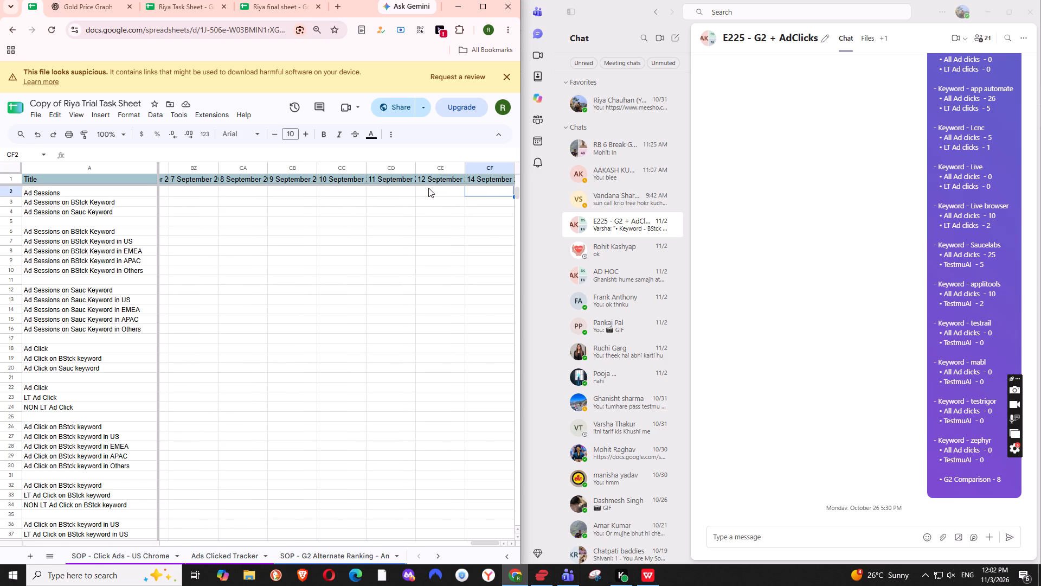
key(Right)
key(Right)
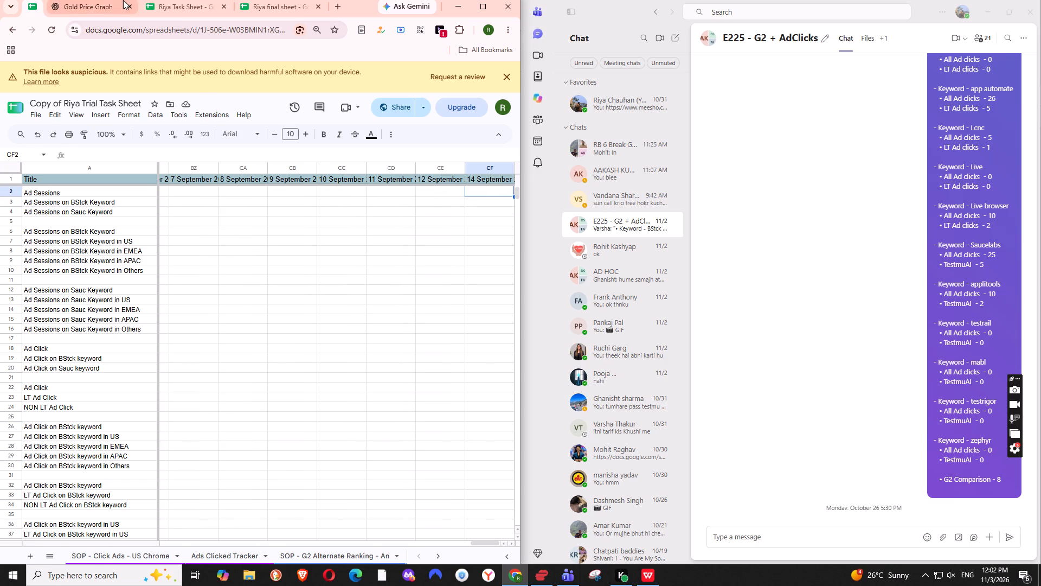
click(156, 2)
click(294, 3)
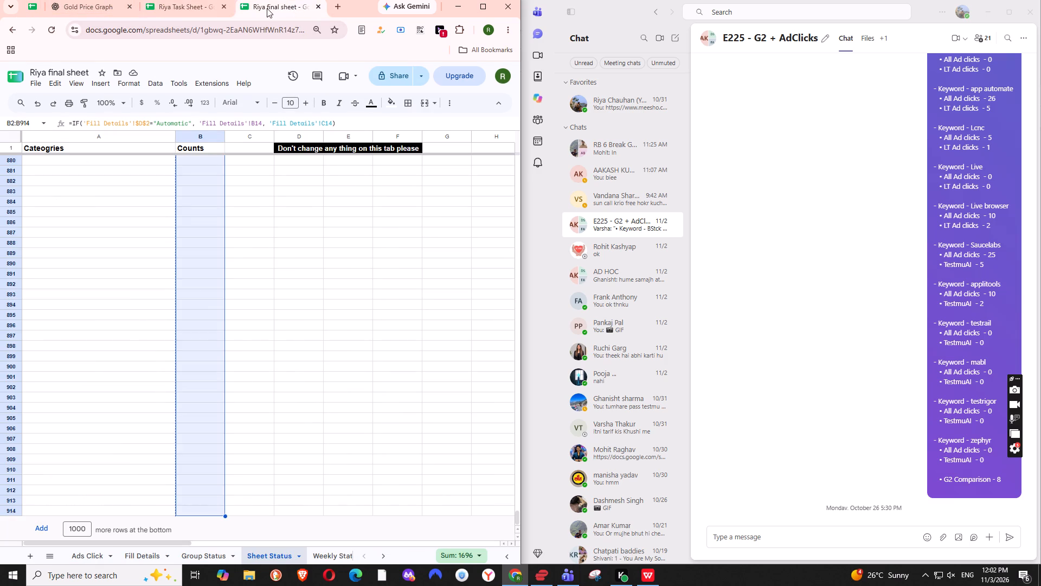
In Riya Task Sheet, paste the copied counts as values only into the 26 October 2026 column, starting at the Ad Sessions row.
click(194, 8)
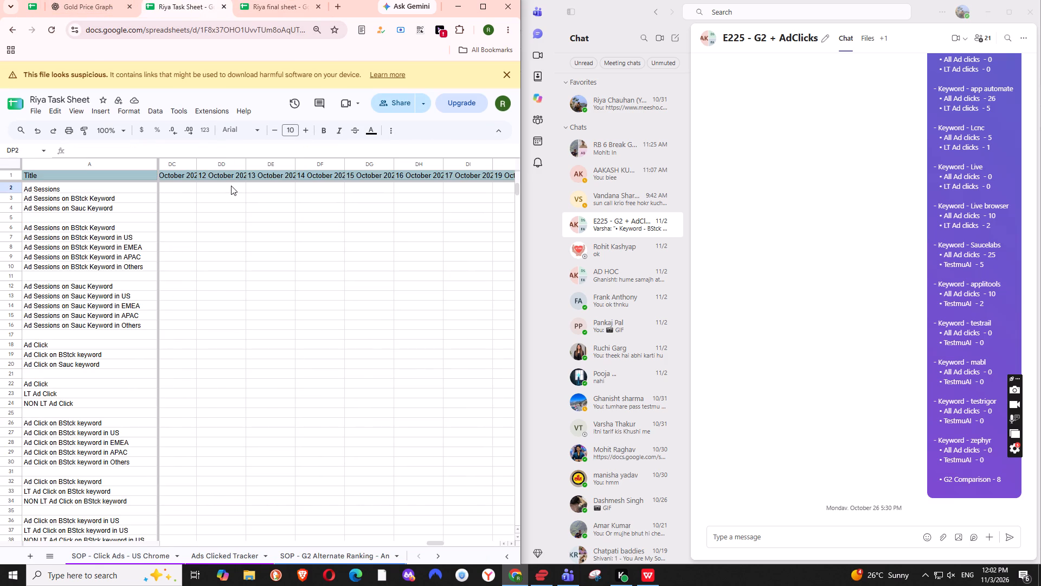
click(231, 186)
key(Right)
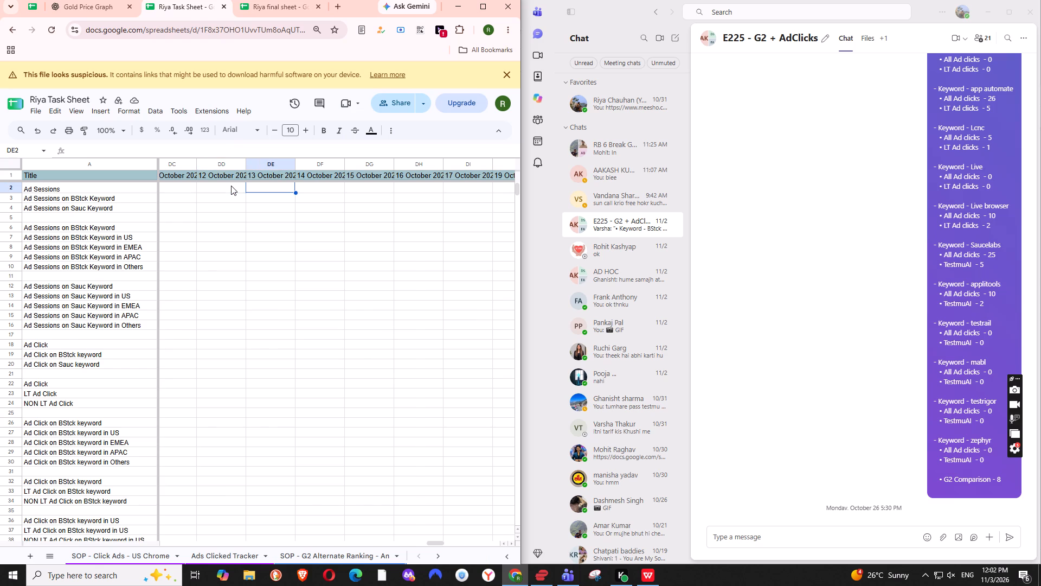
key(ctrl+Right)
key(ctrl+Right)
click(197, 184)
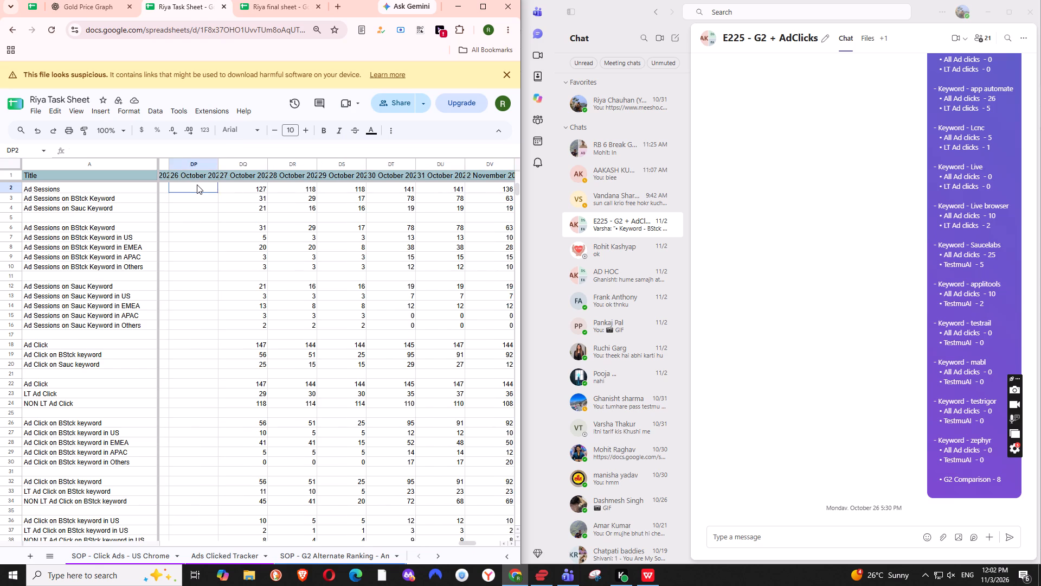
right_click(197, 184)
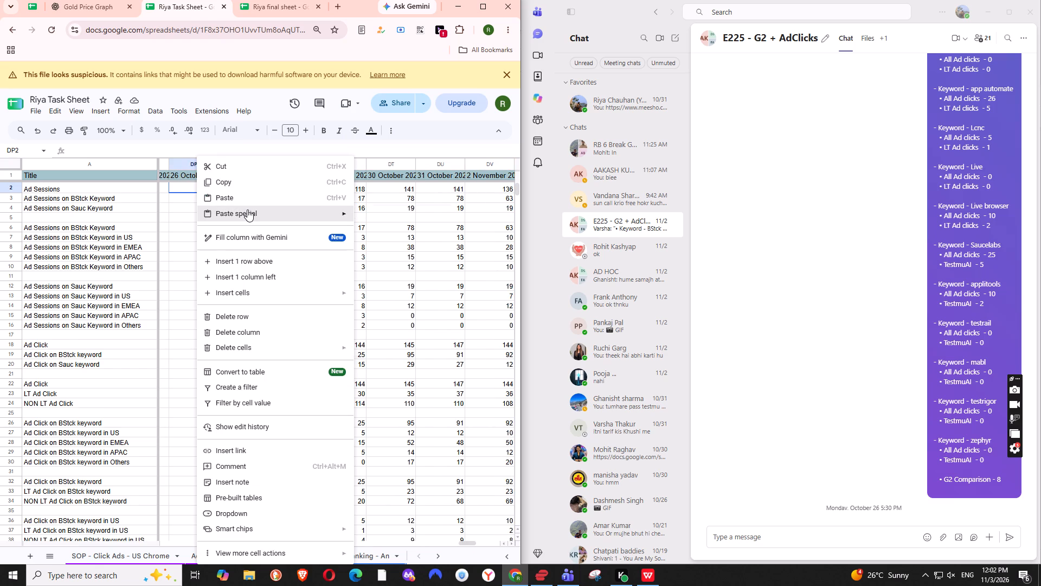
click(389, 219)
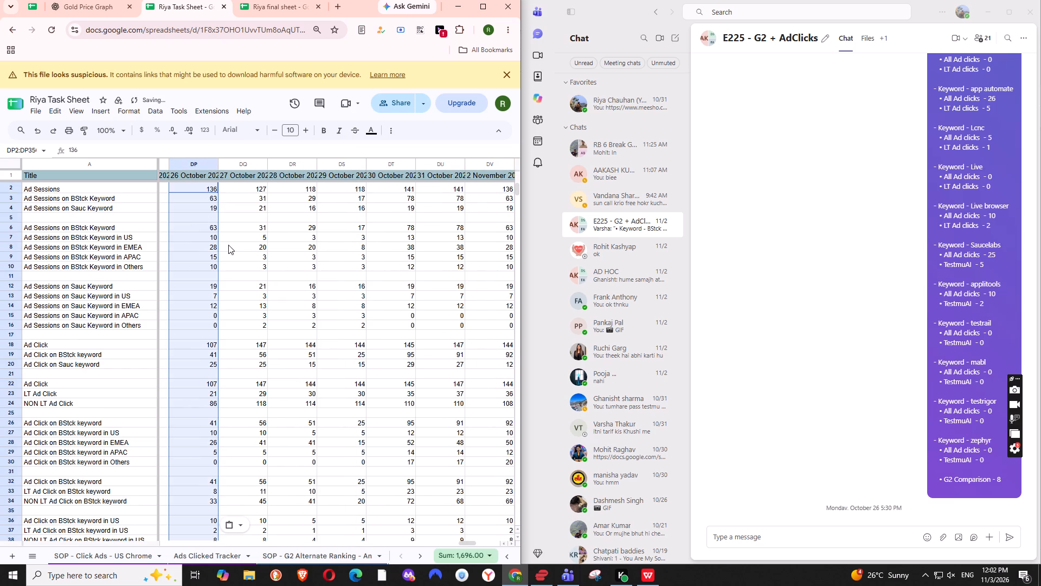
Go to the empty 23 October column and look through the earlier team chat messages for its ad click figures.
click(223, 188)
key(Left)
key(Left)
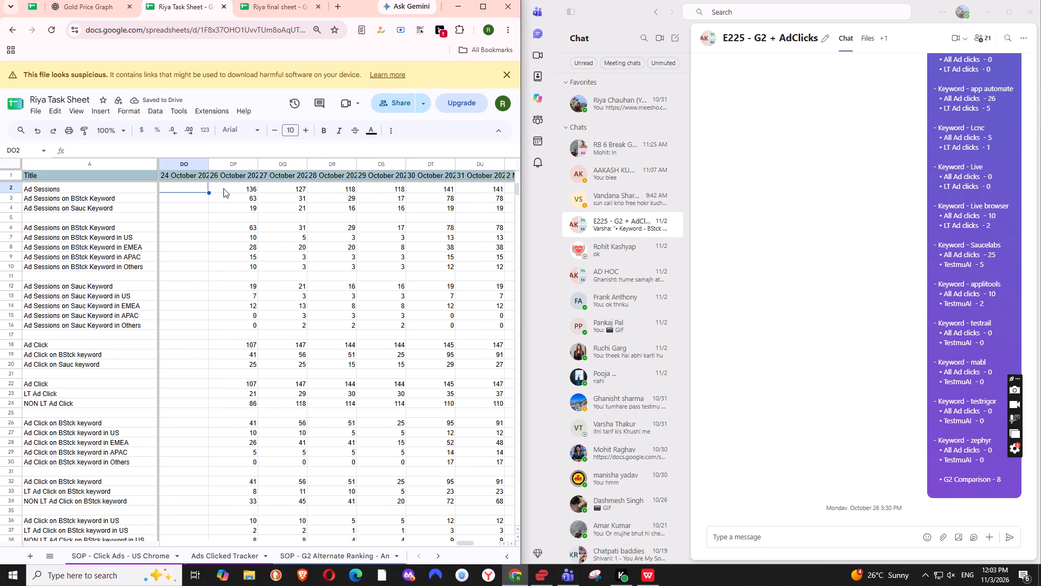
key(Left)
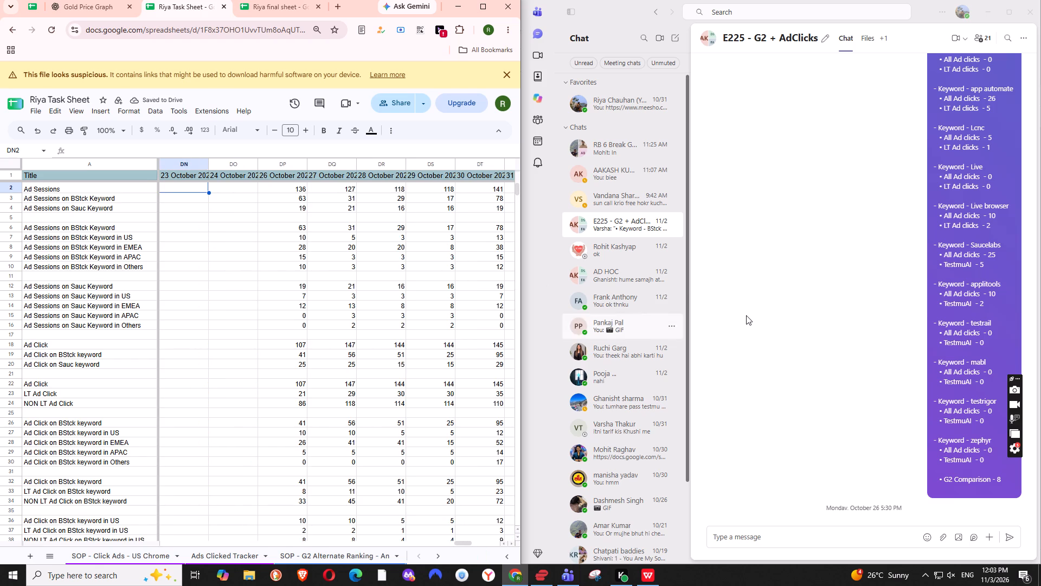
scroll(860, 281, up, 3)
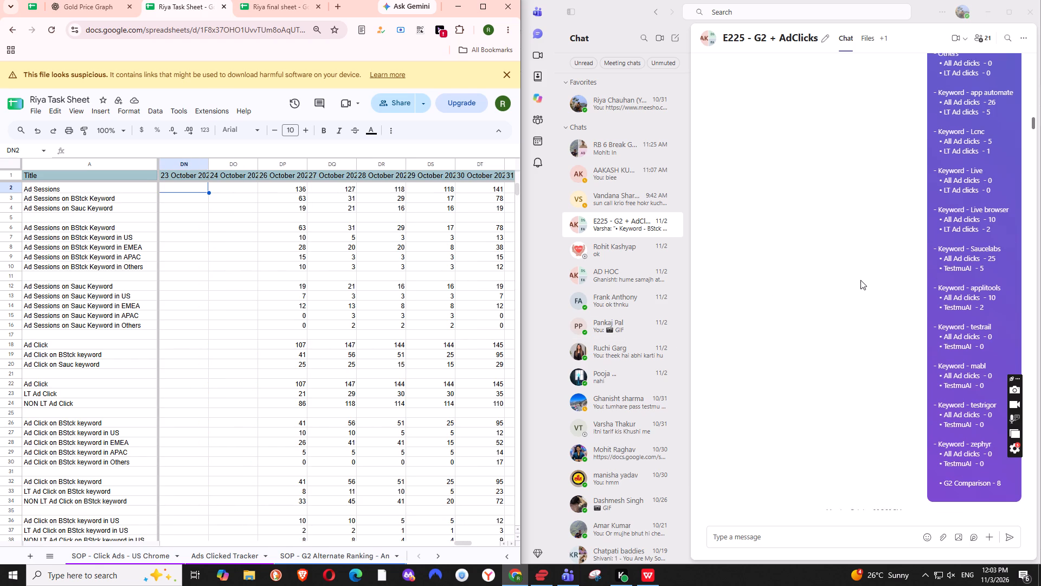
scroll(860, 280, up, 8)
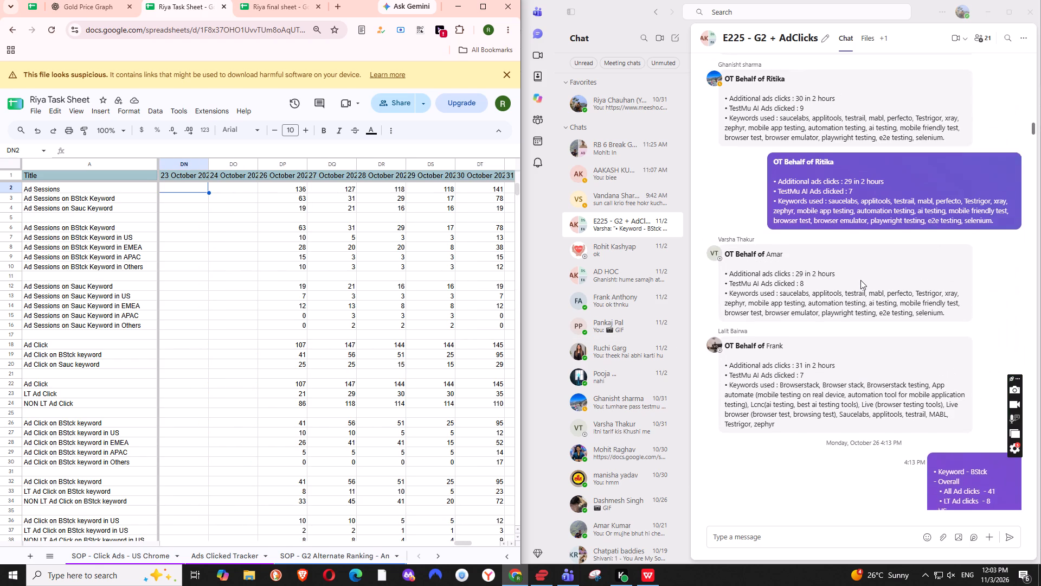
scroll(860, 280, up, 10)
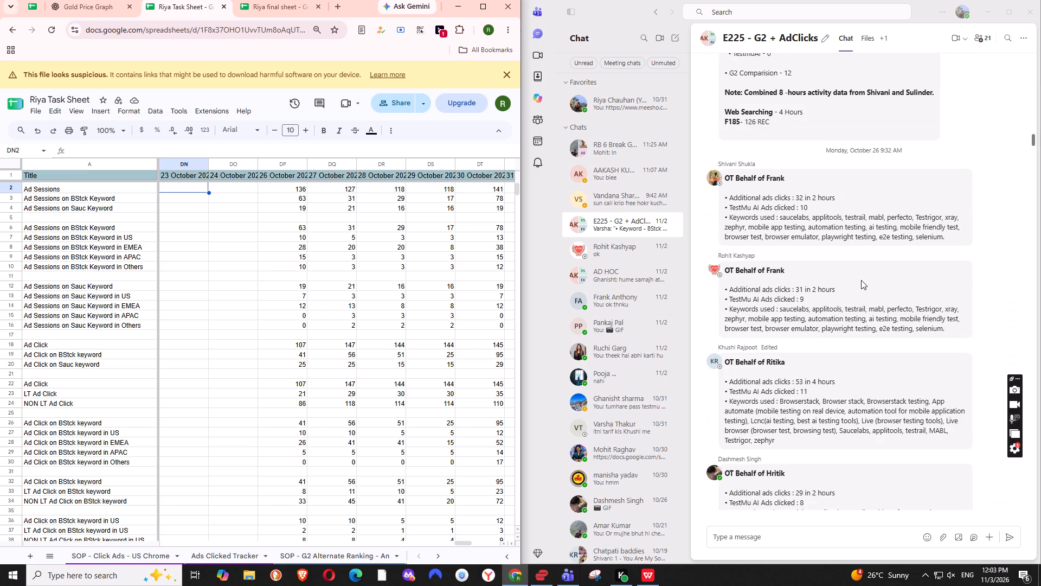
scroll(861, 280, up, 2)
scroll(861, 280, down, 2)
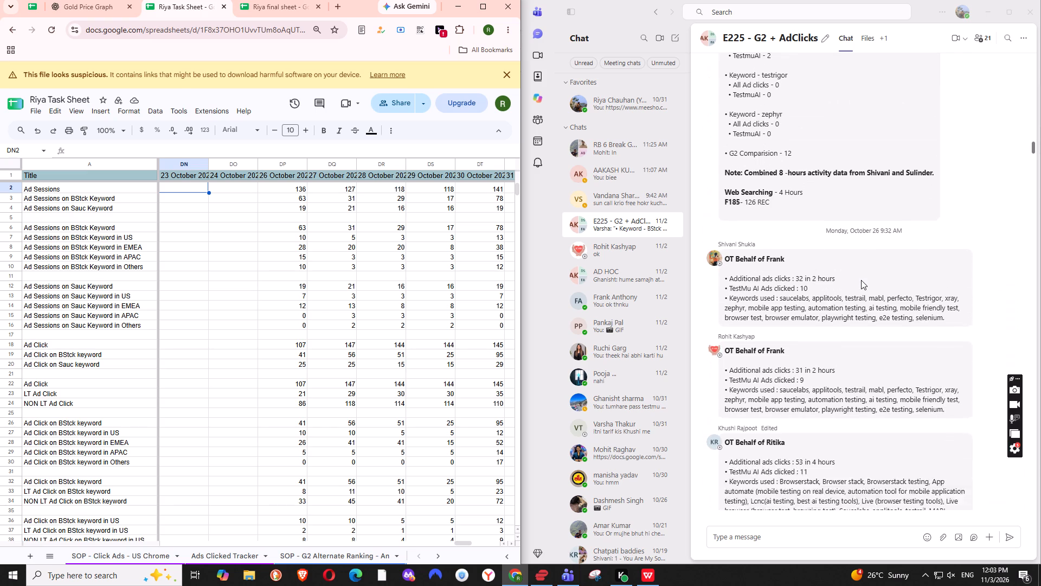
scroll(861, 280, up, 3)
scroll(861, 280, down, 1)
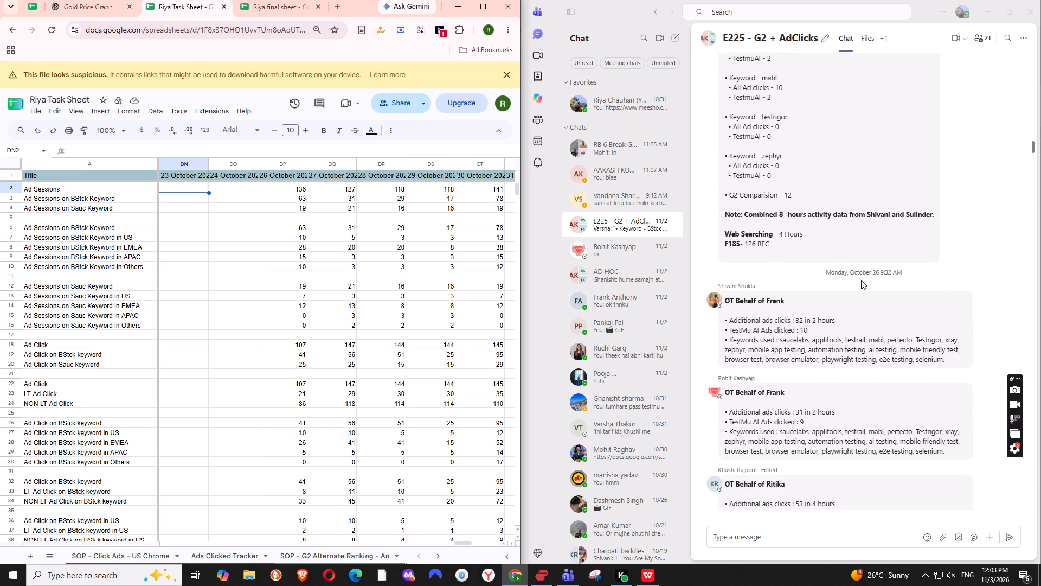
scroll(861, 280, down, 3)
scroll(861, 280, up, 4)
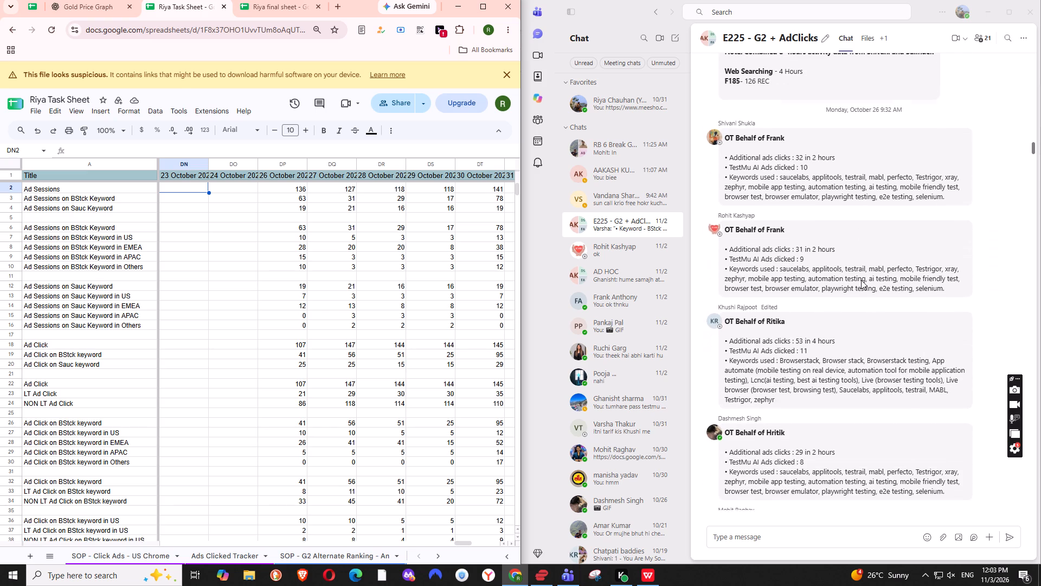
scroll(861, 280, up, 20)
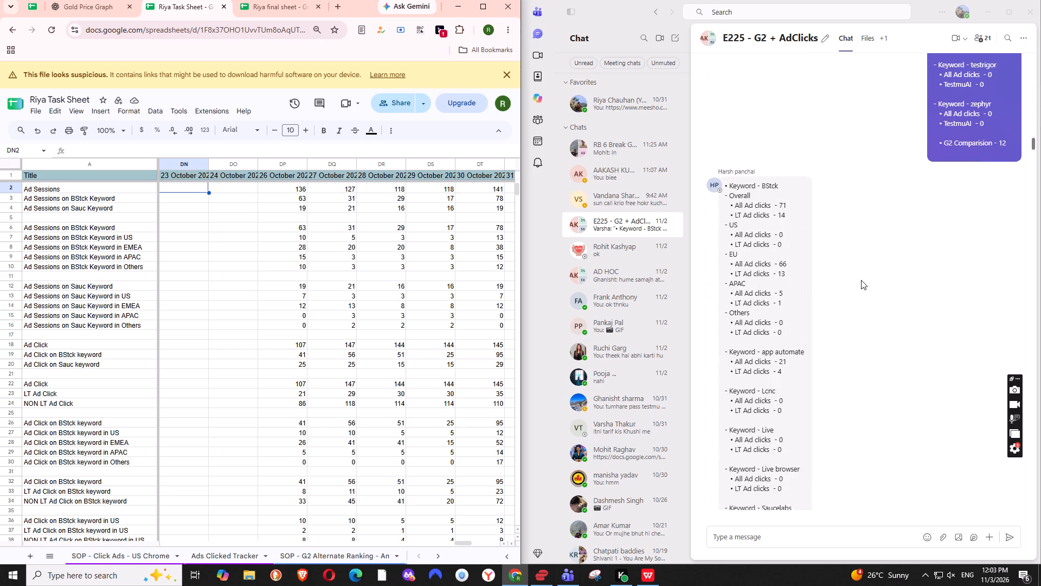
scroll(861, 280, up, 15)
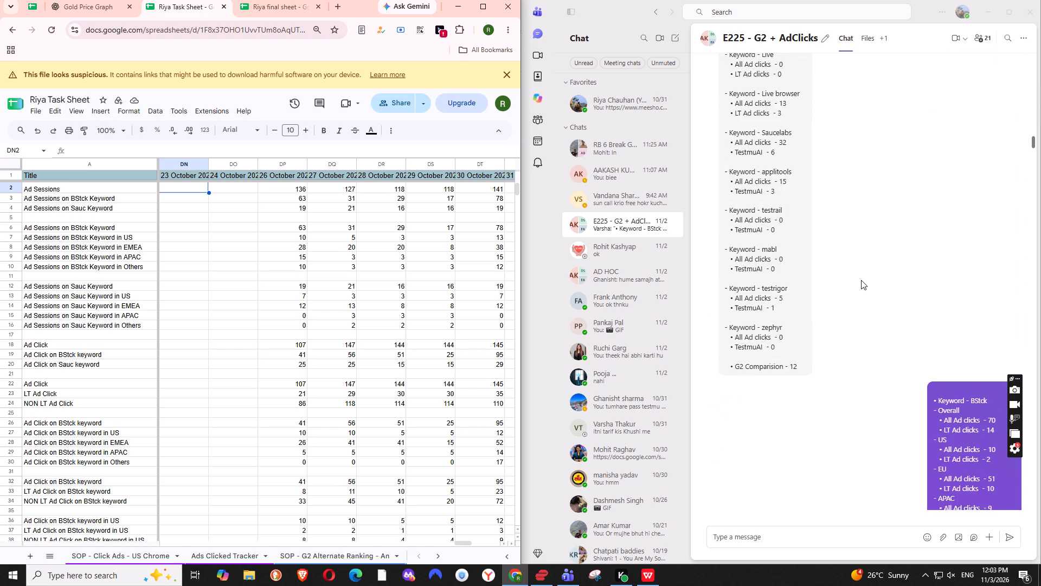
scroll(861, 280, up, 10)
scroll(861, 280, down, 6)
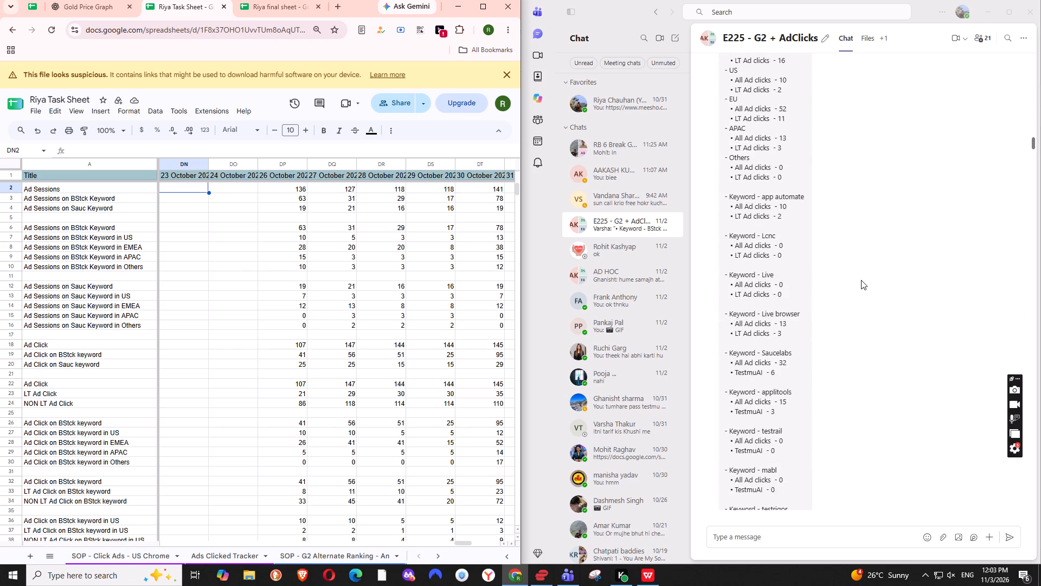
scroll(861, 280, down, 6)
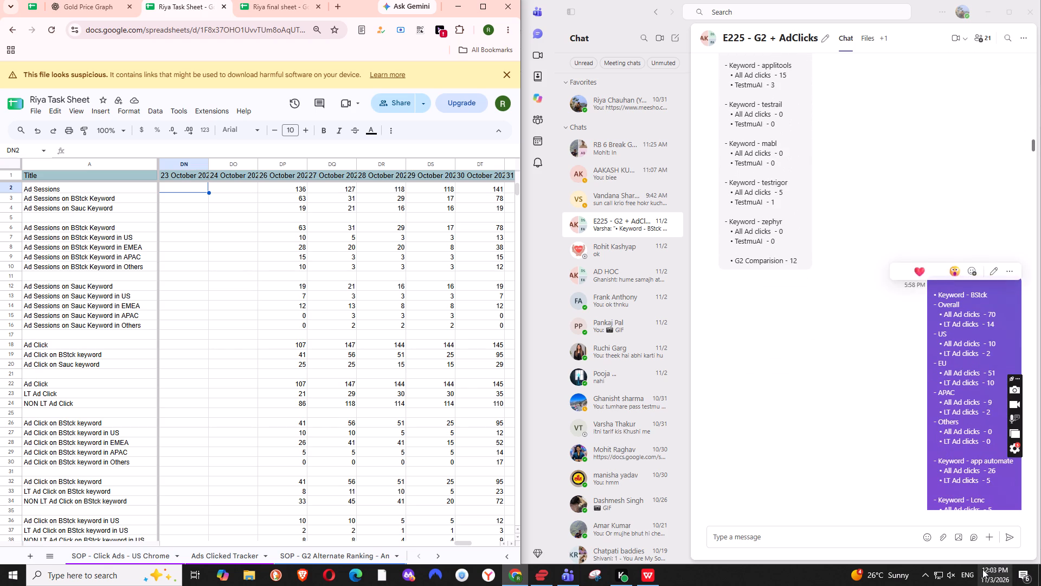
Check the dates in the system calendar for October 2026.
click(989, 572)
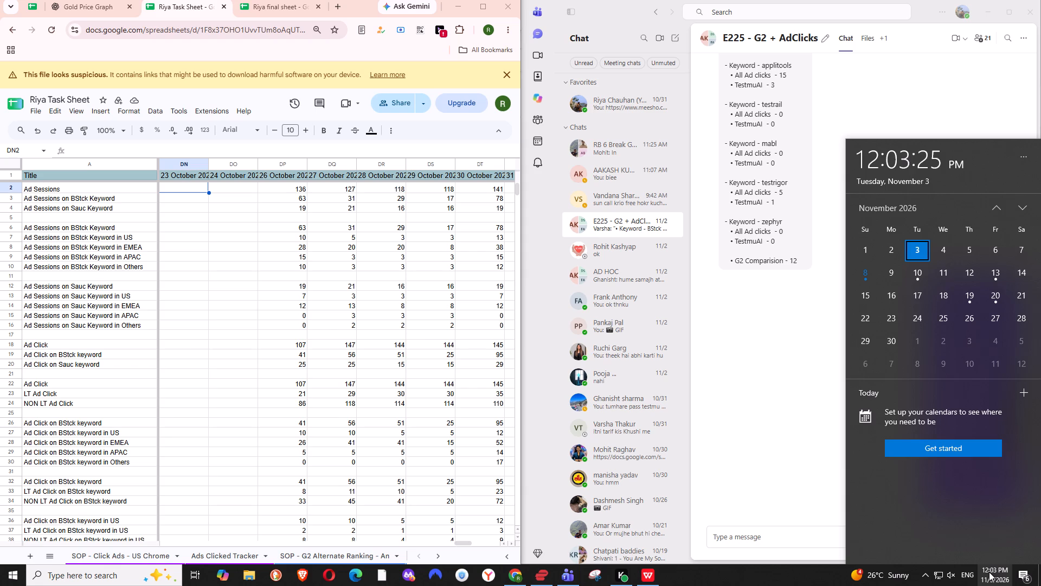
click(993, 202)
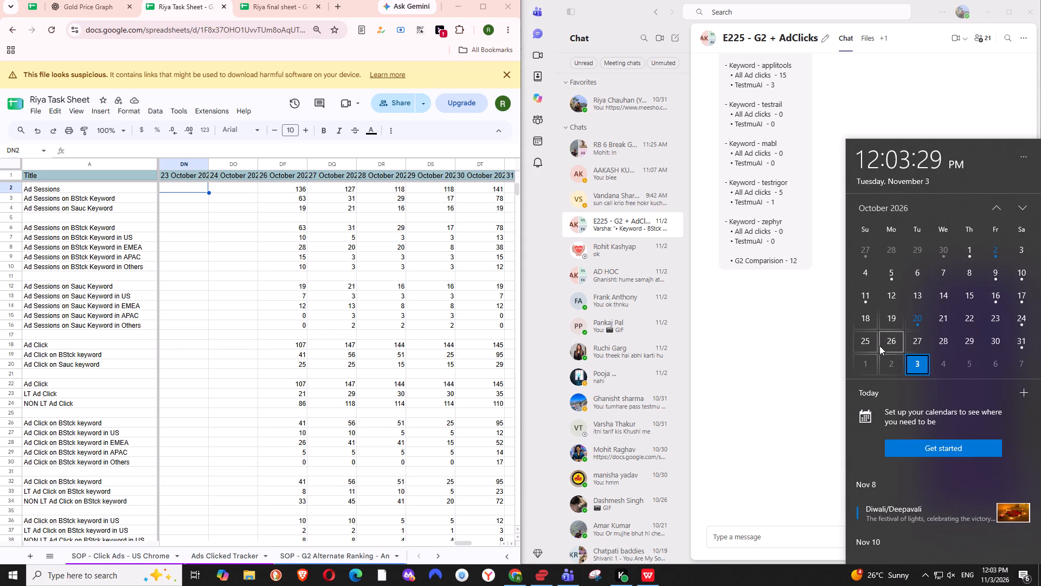
click(331, 422)
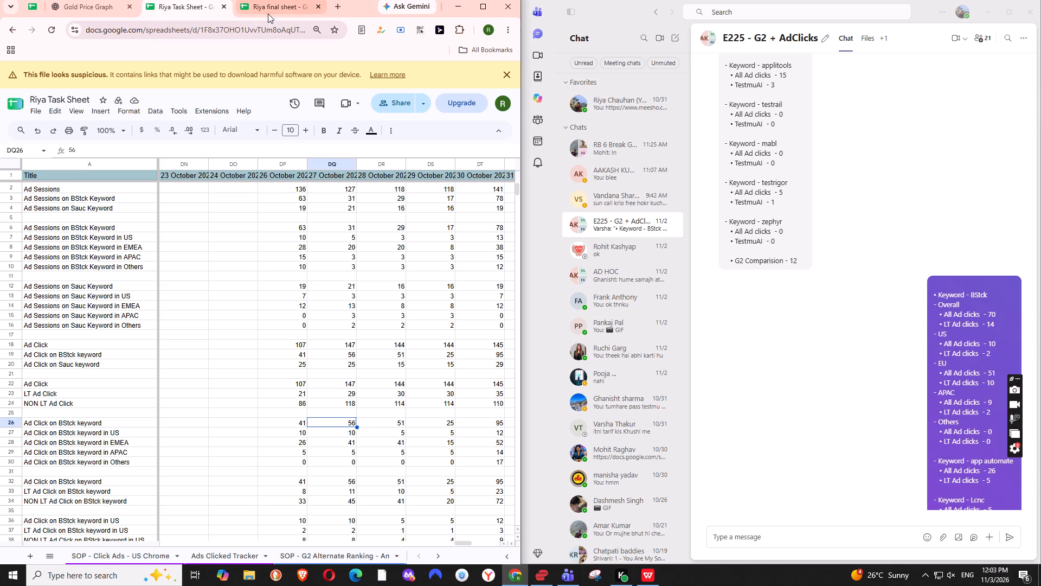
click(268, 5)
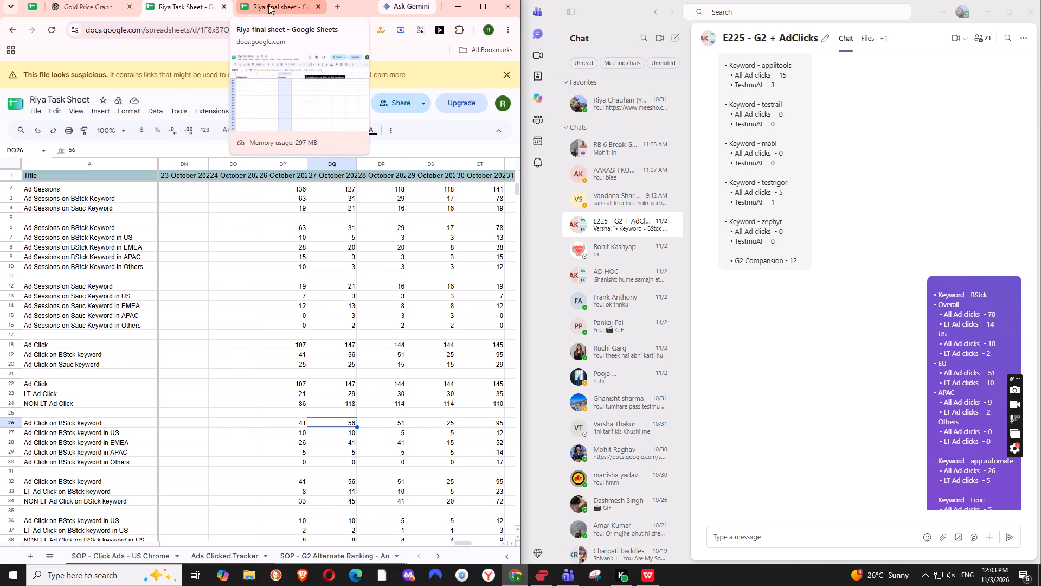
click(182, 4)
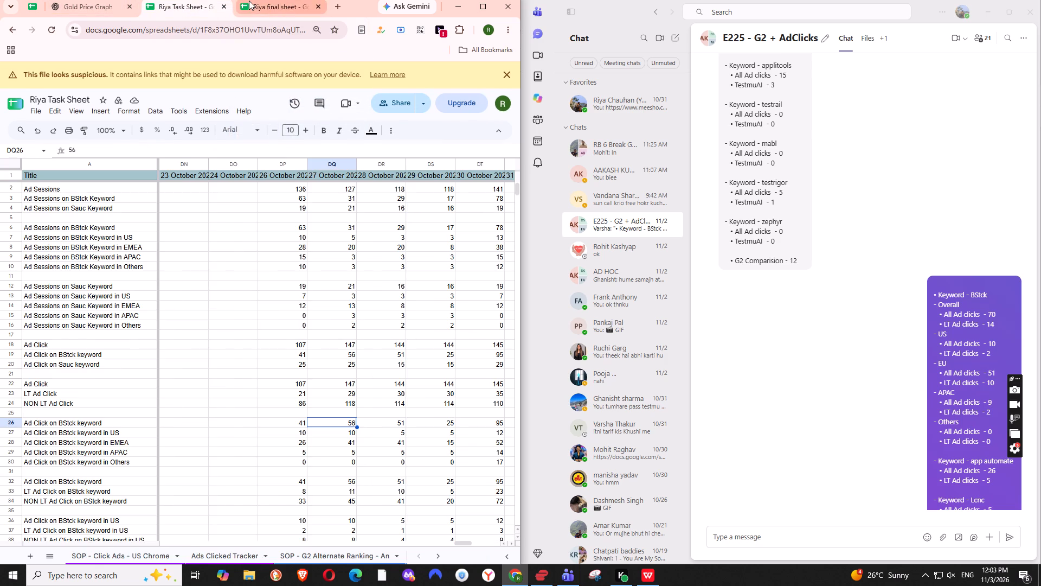
Switch to Riya final sheet and go back to the top of its Ads Click sheet.
click(249, 1)
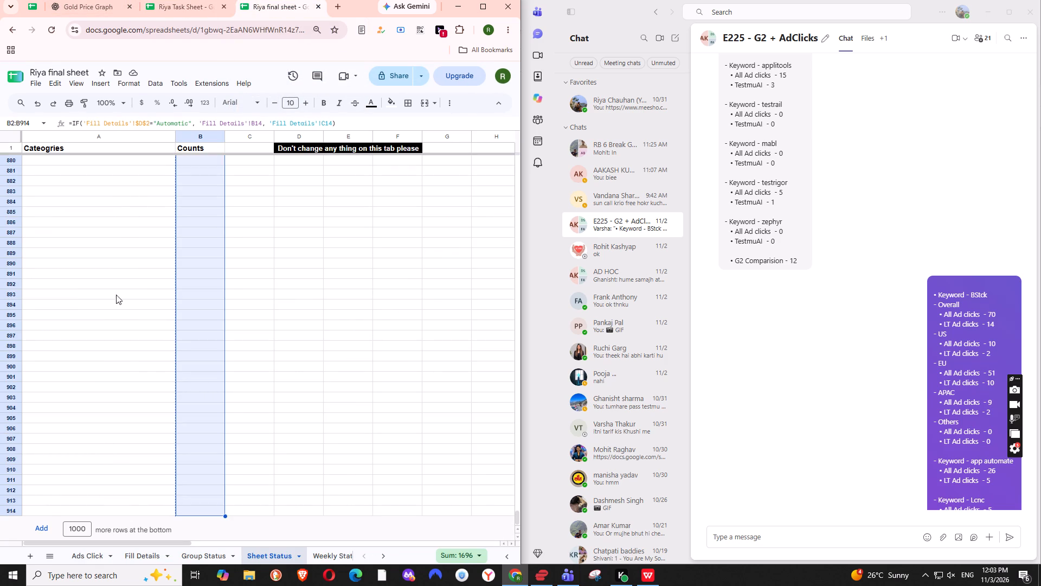
click(119, 300)
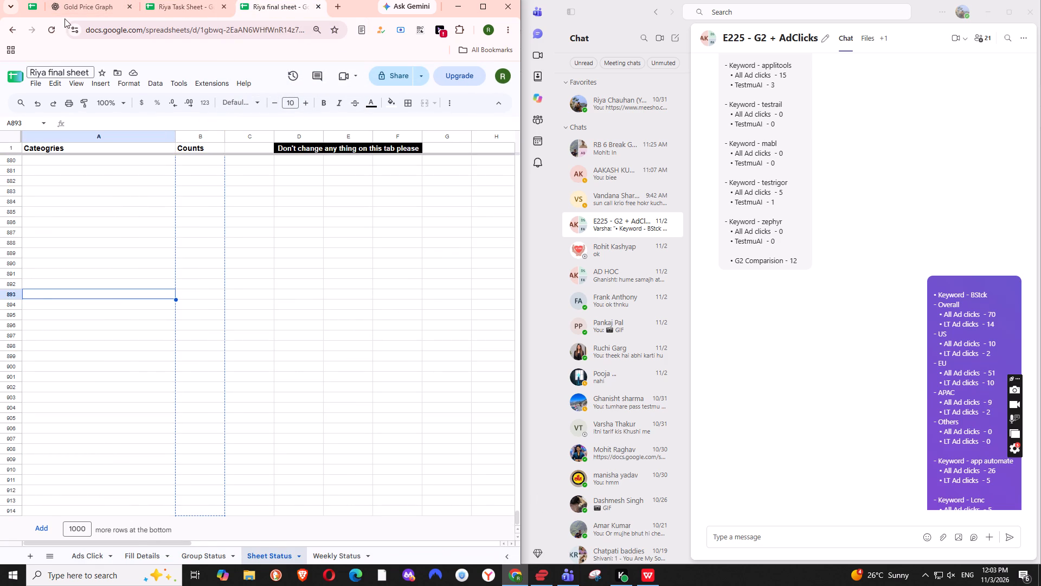
scroll(393, 249, up, 9)
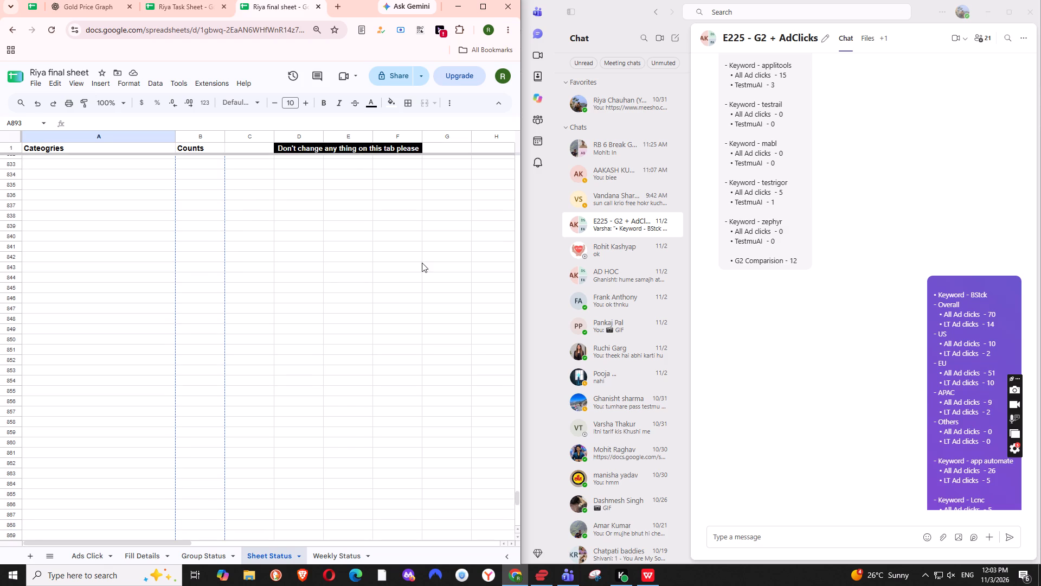
drag(517, 501, 512, 172)
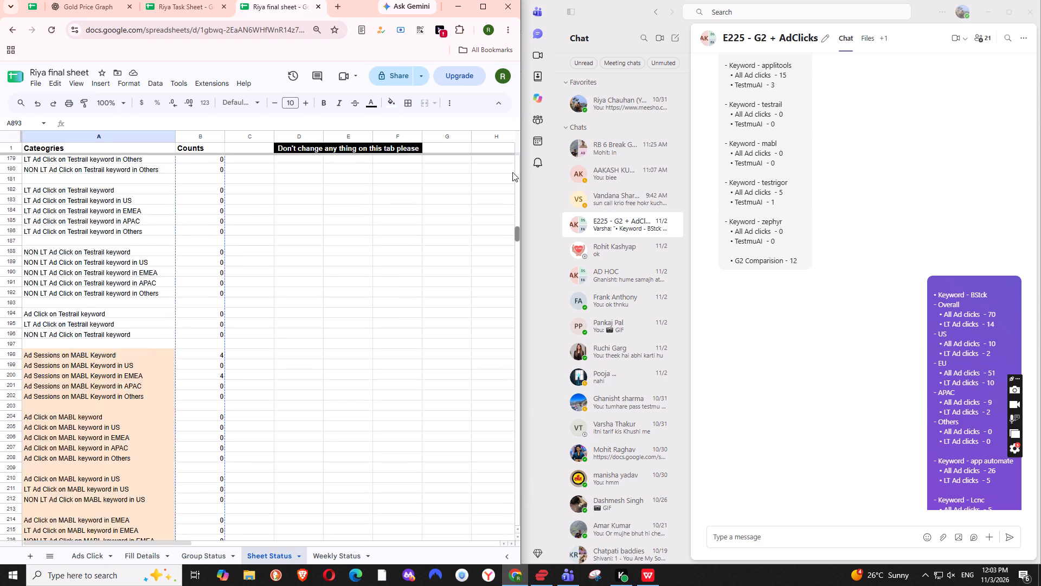
drag(512, 172, 512, 90)
click(141, 555)
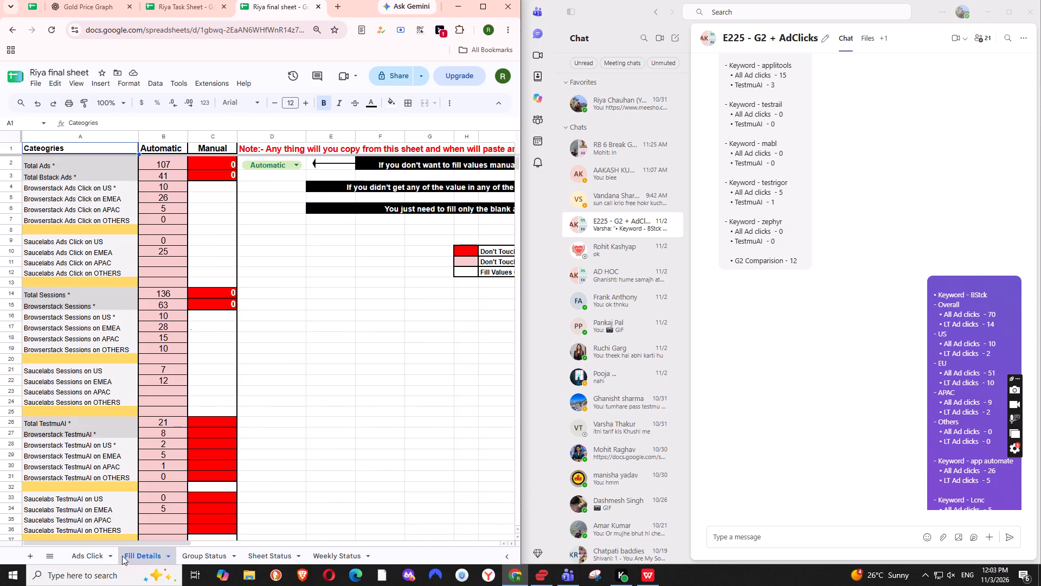
click(75, 558)
scroll(396, 411, up, 2)
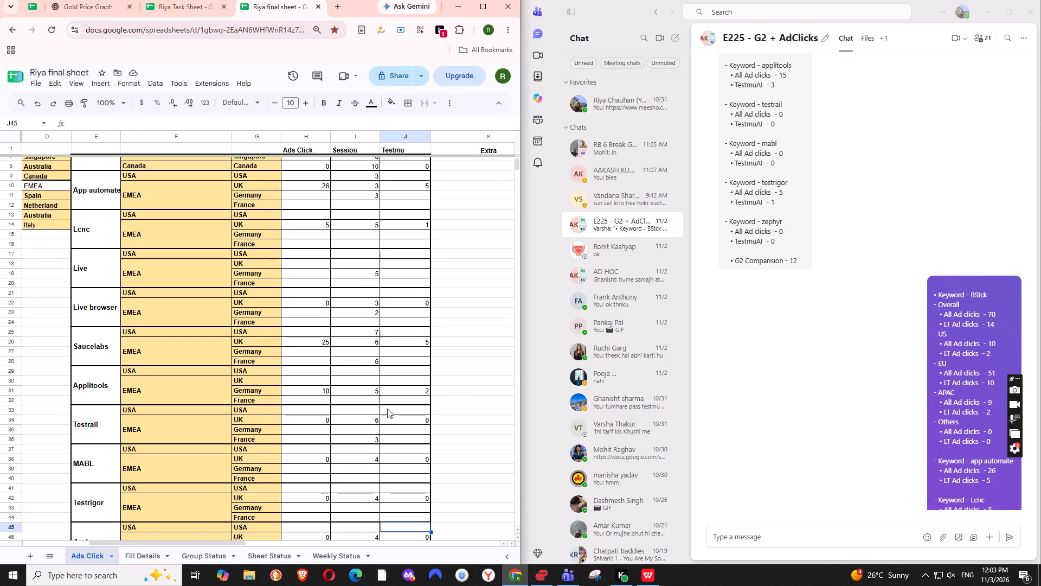
scroll(387, 409, up, 2)
scroll(956, 359, down, 1)
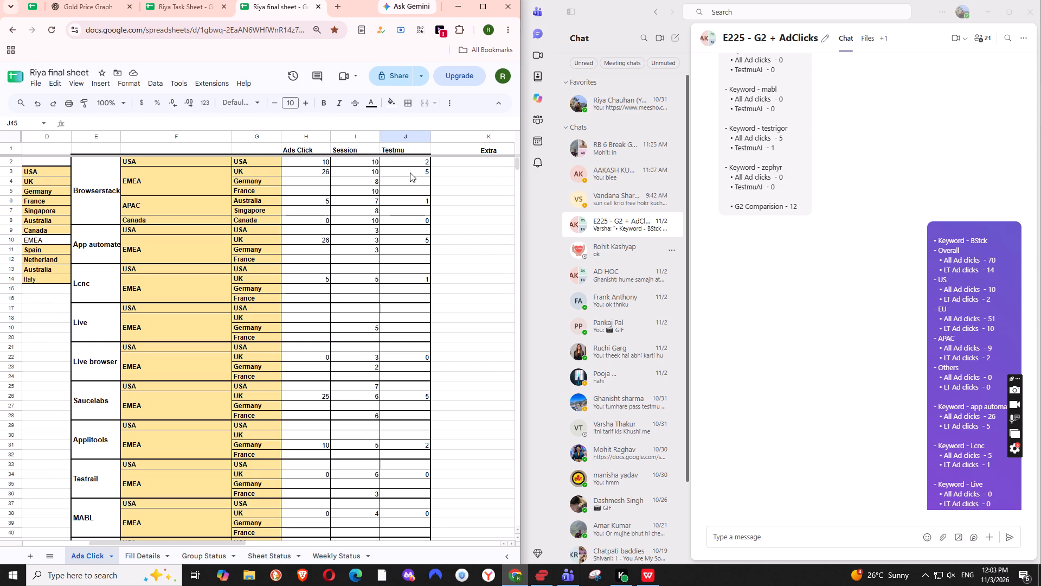
Set the Testmu count of the Browserstack Germany row to 5 and check the sum of the UK and Germany counts.
click(422, 182)
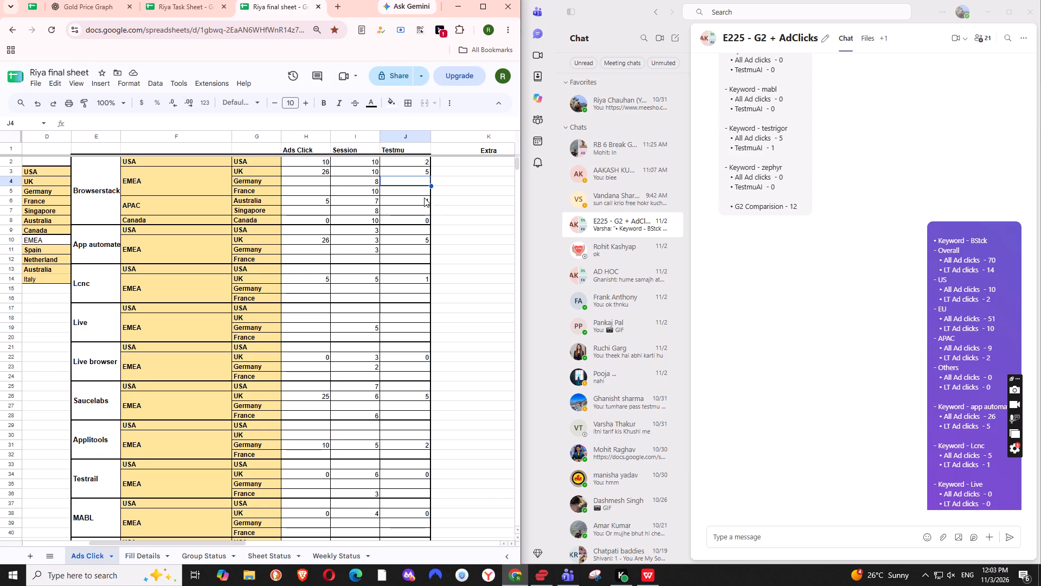
key(2)
key(BackSpace)
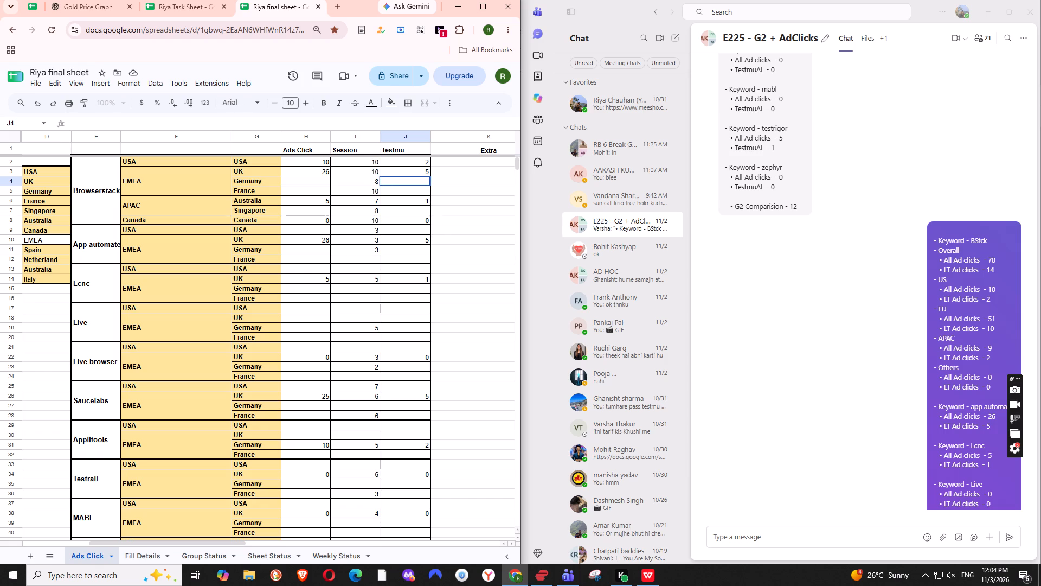
key(5)
click(423, 234)
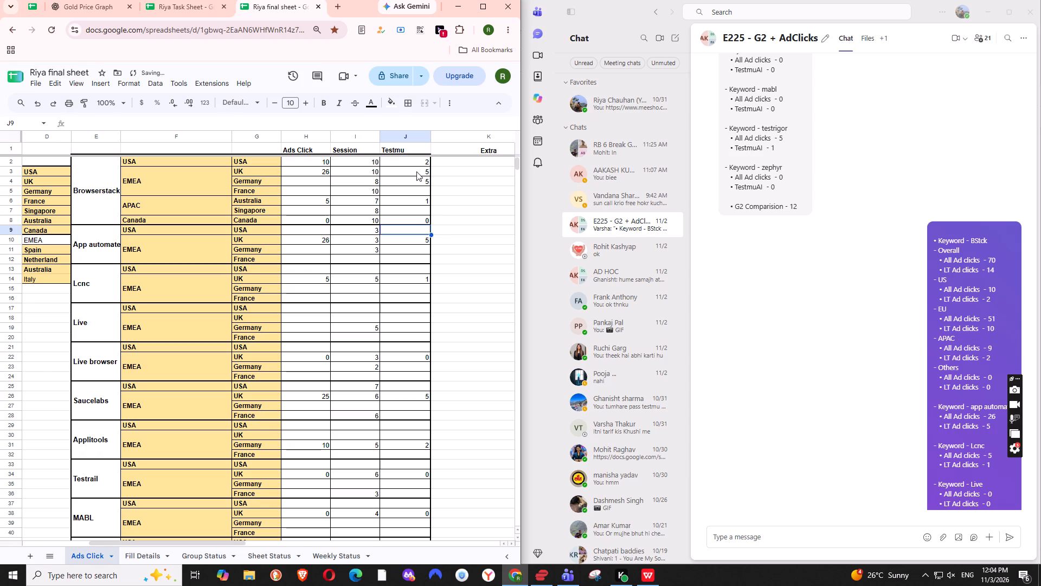
drag(416, 171, 418, 181)
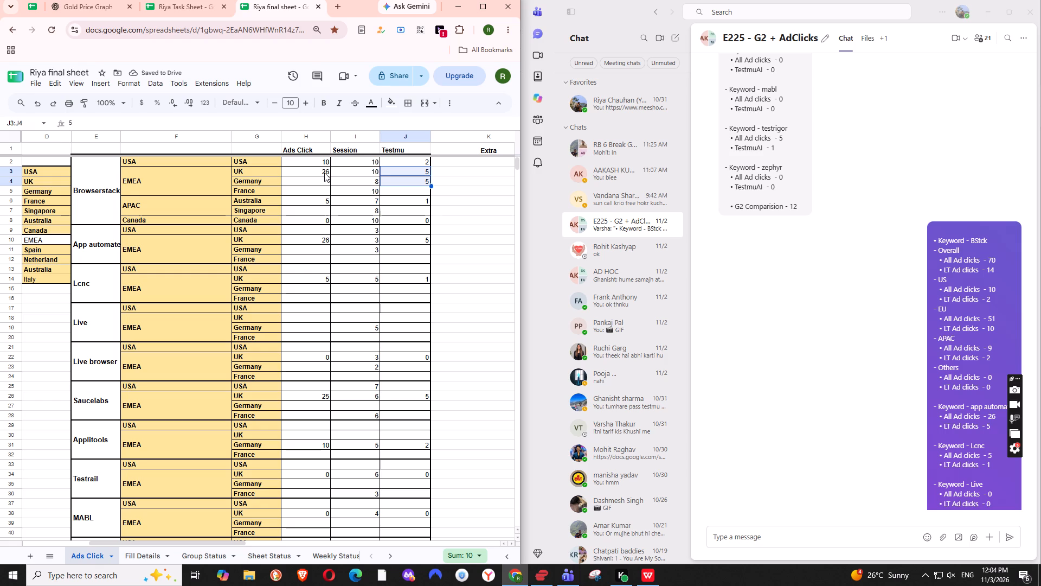
Split the chat's 51 EU ad clicks across Browserstack's Ads Click column: 25 for UK and 26 for Germany.
click(324, 173)
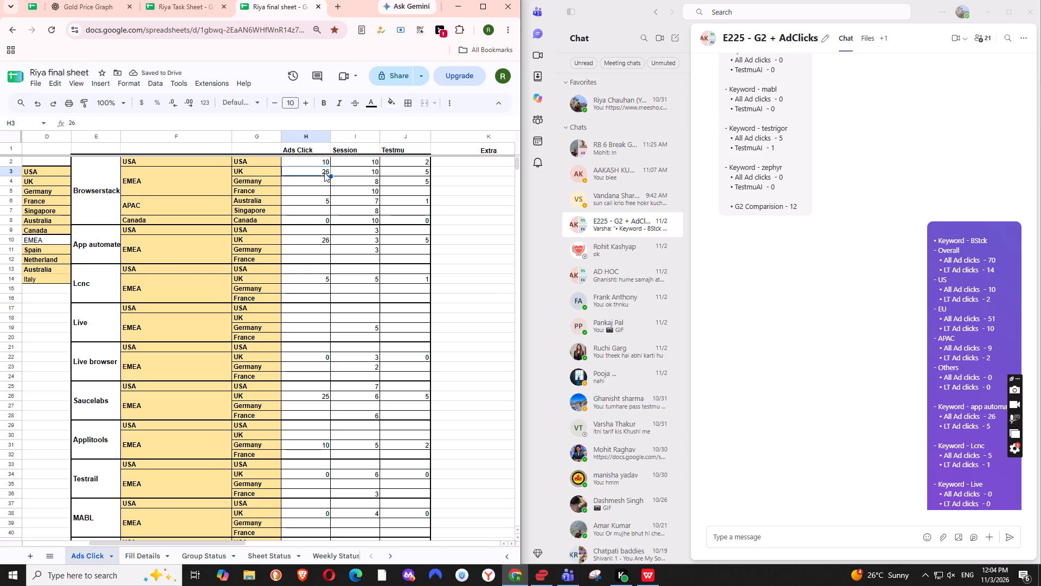
key(2)
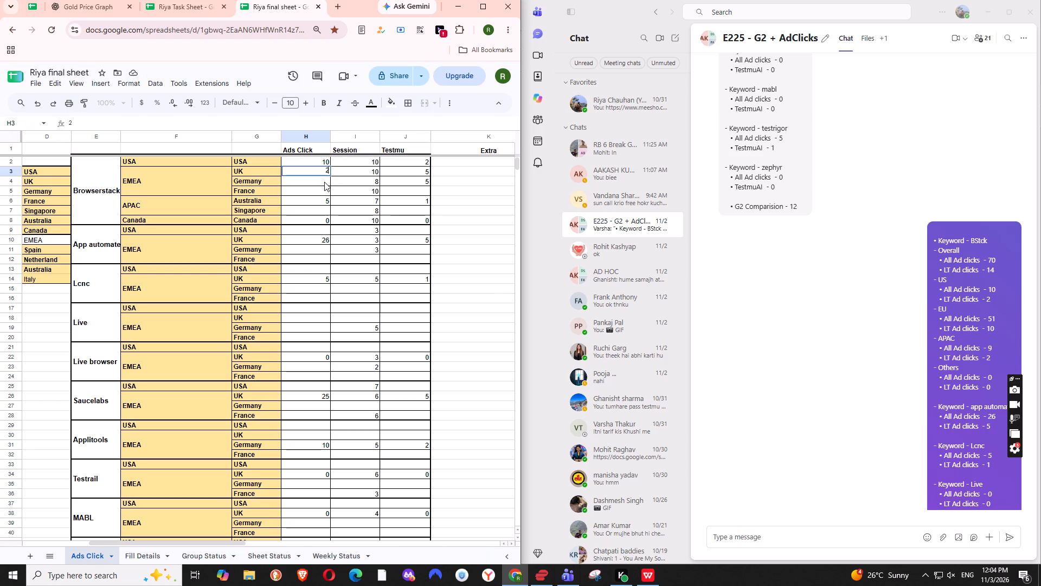
key(5)
click(325, 182)
key(2)
key(1)
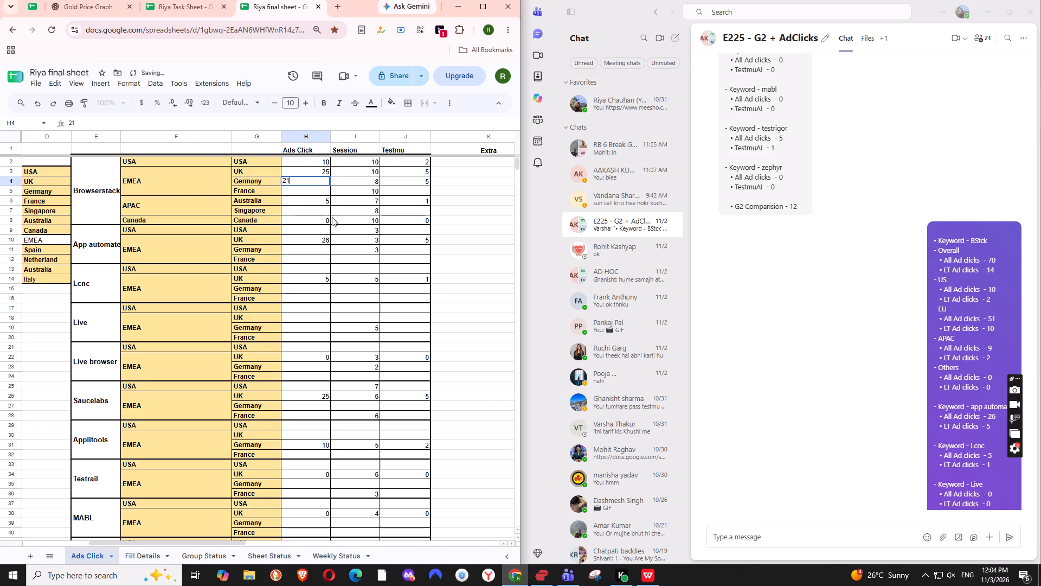
click(332, 217)
drag(320, 173, 320, 183)
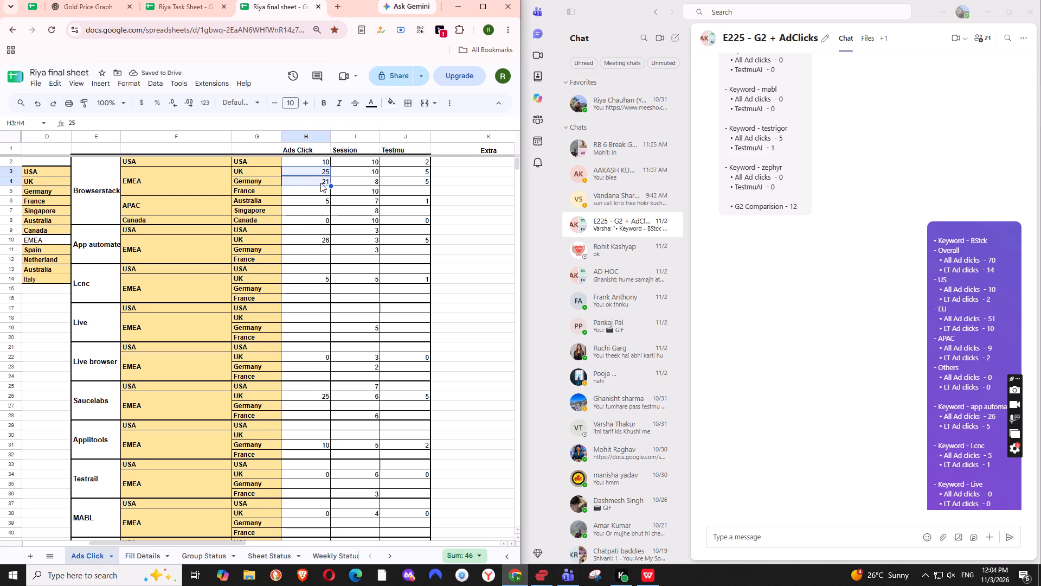
click(320, 183)
text(25)
click(321, 193)
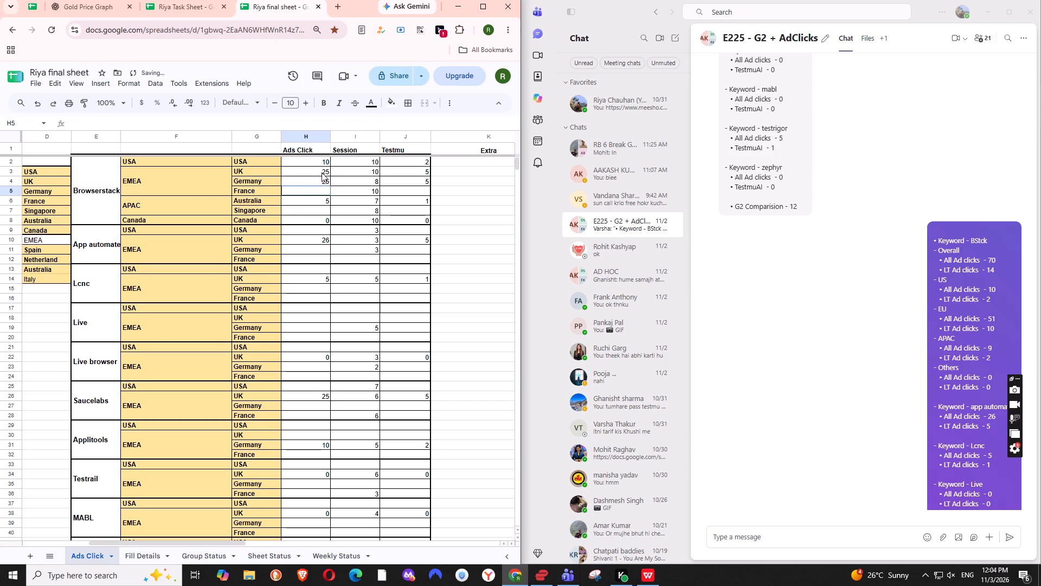
drag(322, 171, 324, 182)
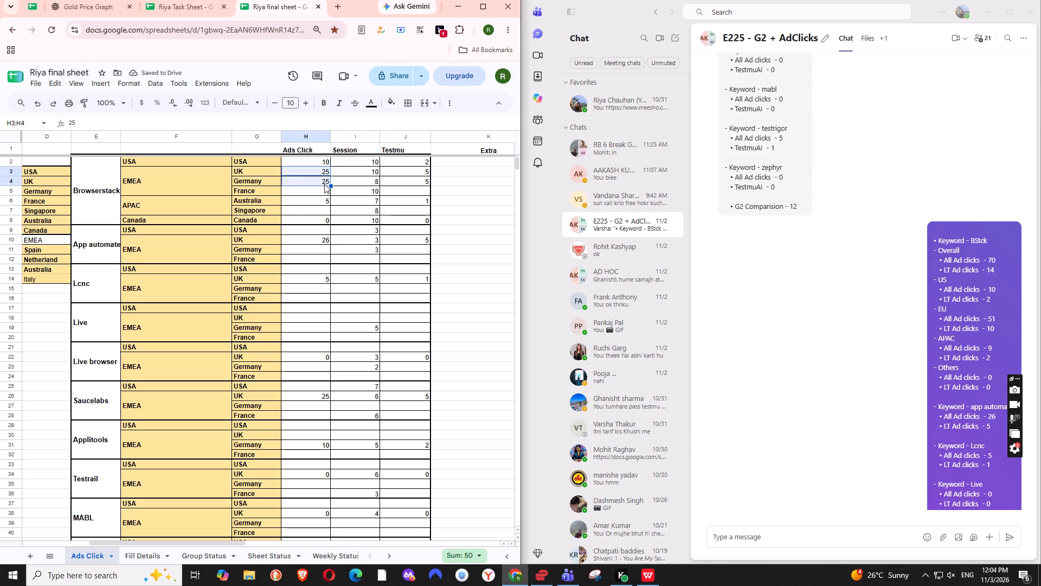
click(324, 184)
text(26)
click(324, 199)
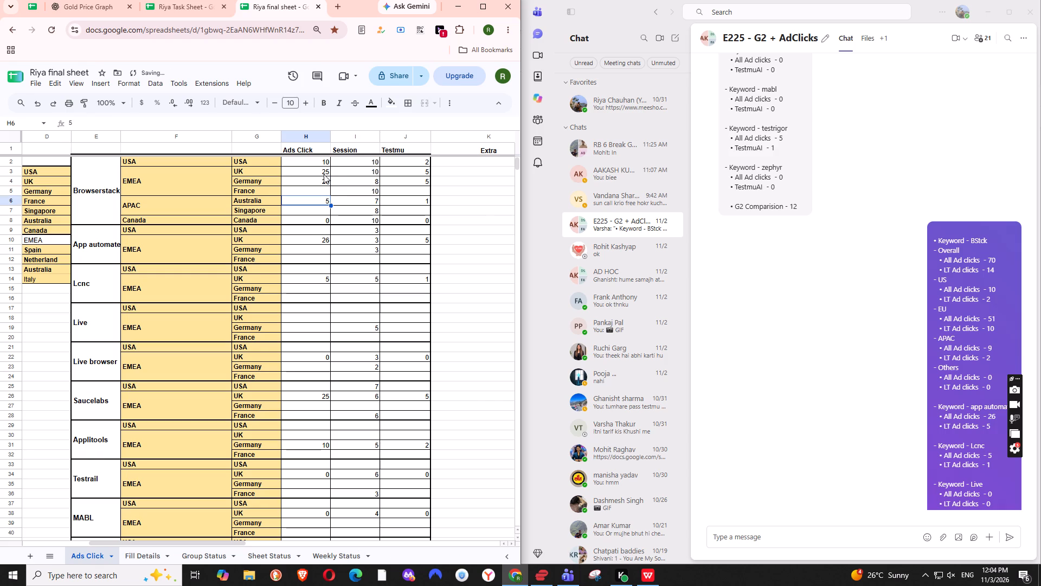
drag(323, 172, 320, 187)
In the Browserstack Australia row, set Testmu to 2 and Ads Click to 9, matching the chat's APAC figures.
click(327, 205)
click(410, 201)
key(2)
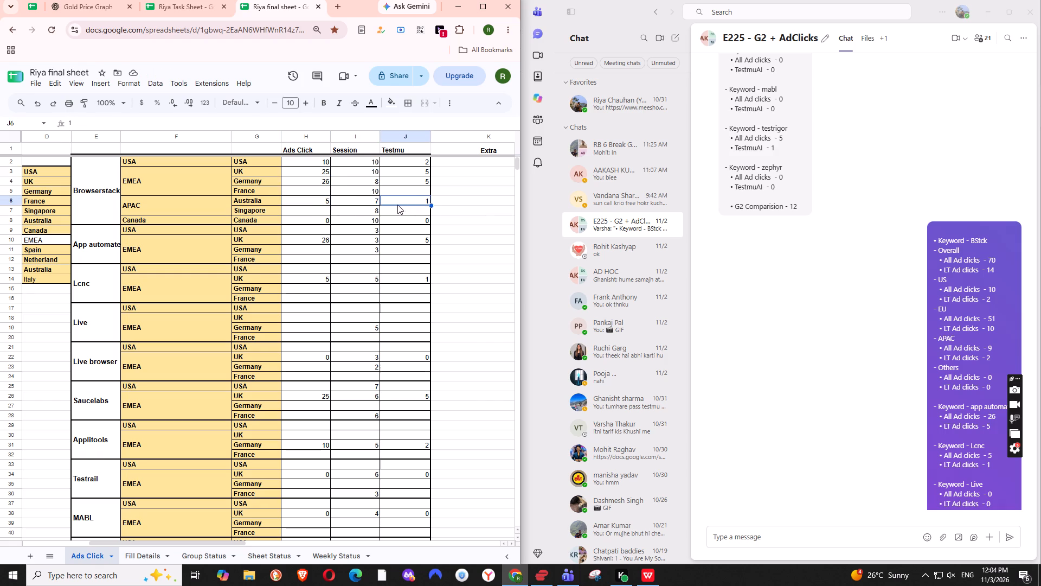
click(320, 199)
key(9)
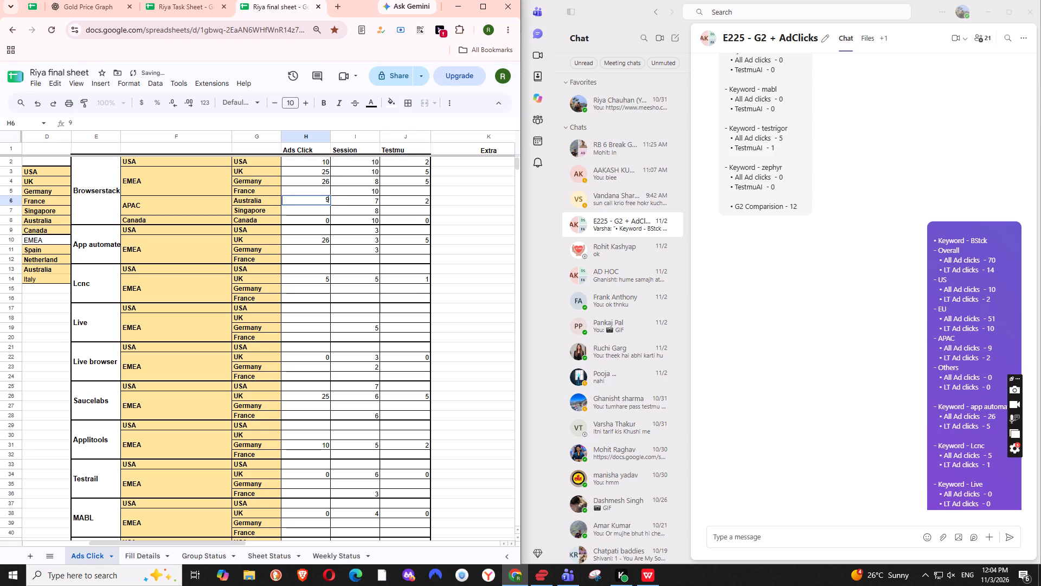
click(325, 239)
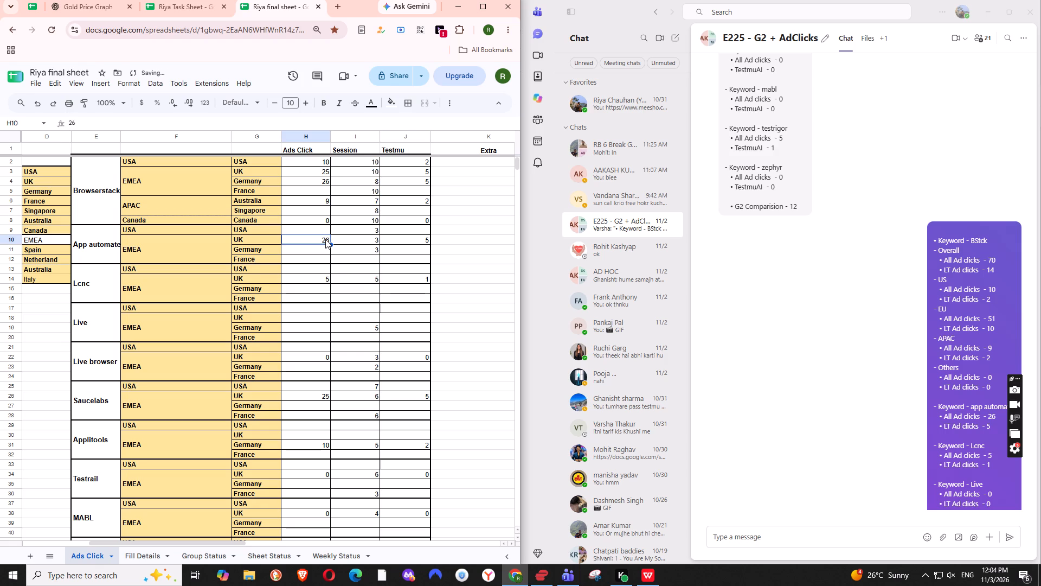
scroll(325, 239, up, 1)
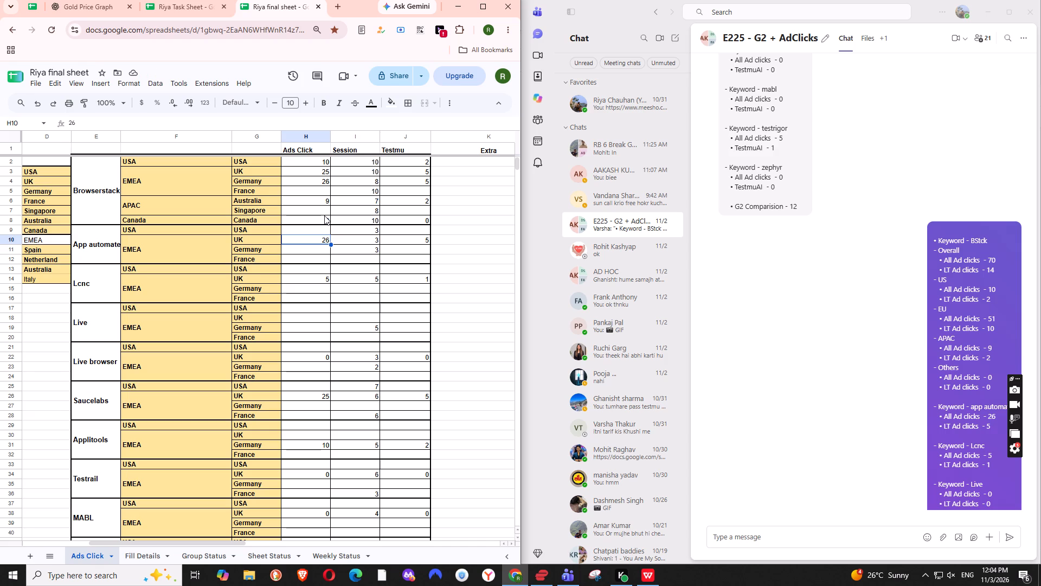
click(327, 219)
click(355, 245)
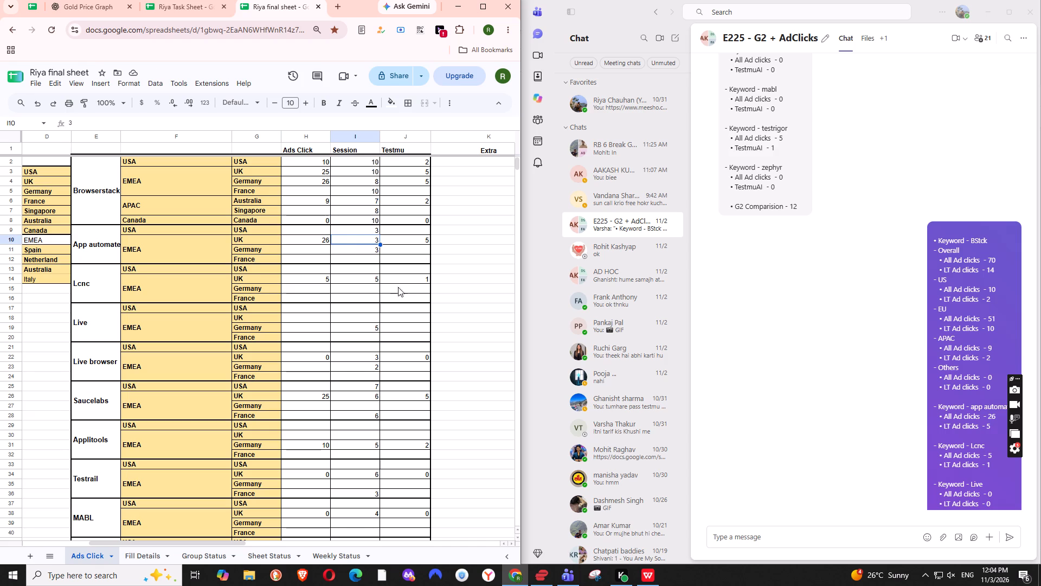
In the Live browser UK row, set Testmu to 2 and Ads Click to 10 from the chat's figures.
scroll(367, 331, down, 1)
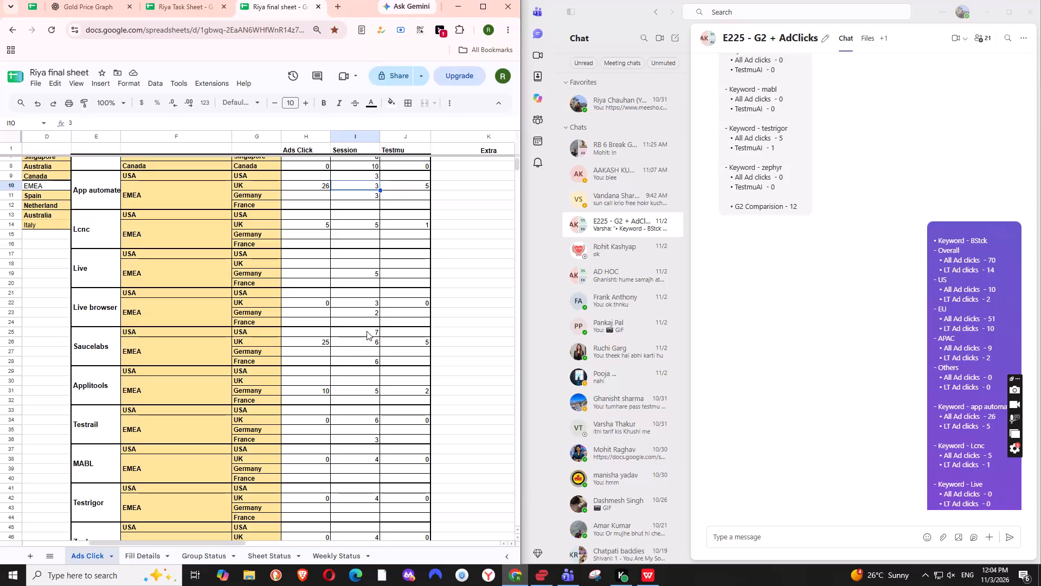
scroll(991, 432, down, 3)
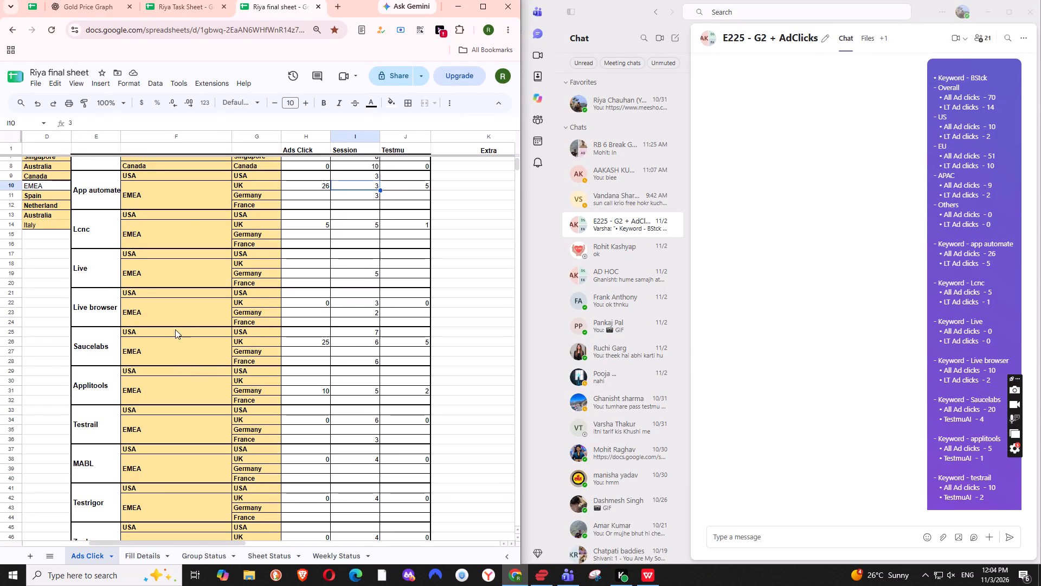
click(412, 302)
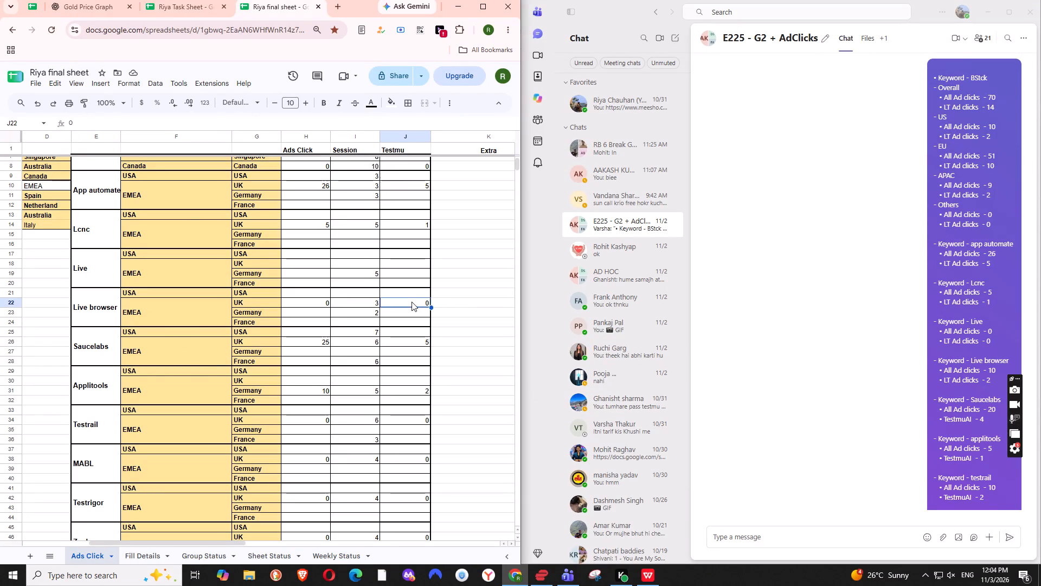
key(2)
click(305, 302)
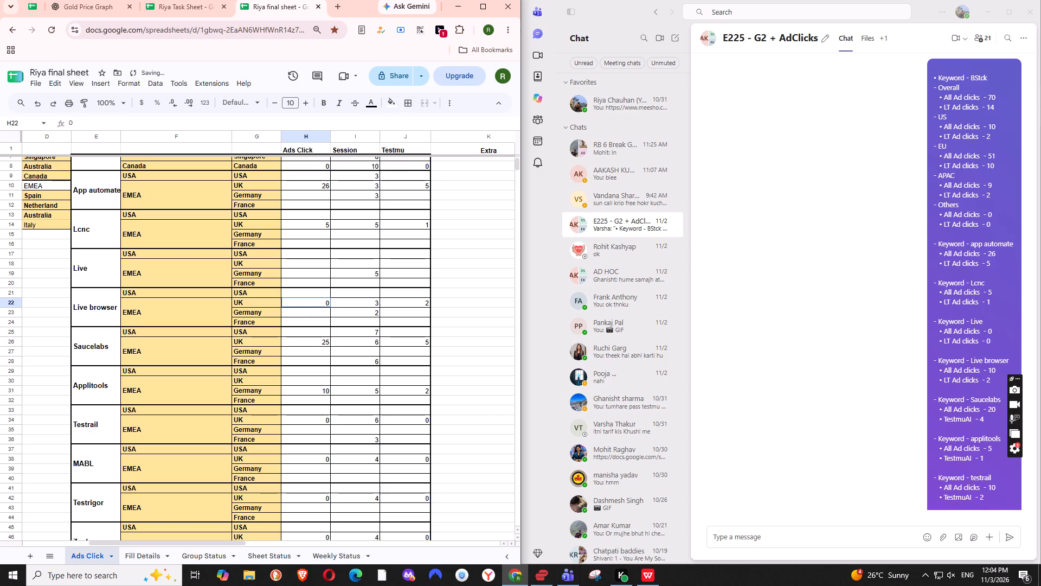
key(1)
key(0)
click(338, 329)
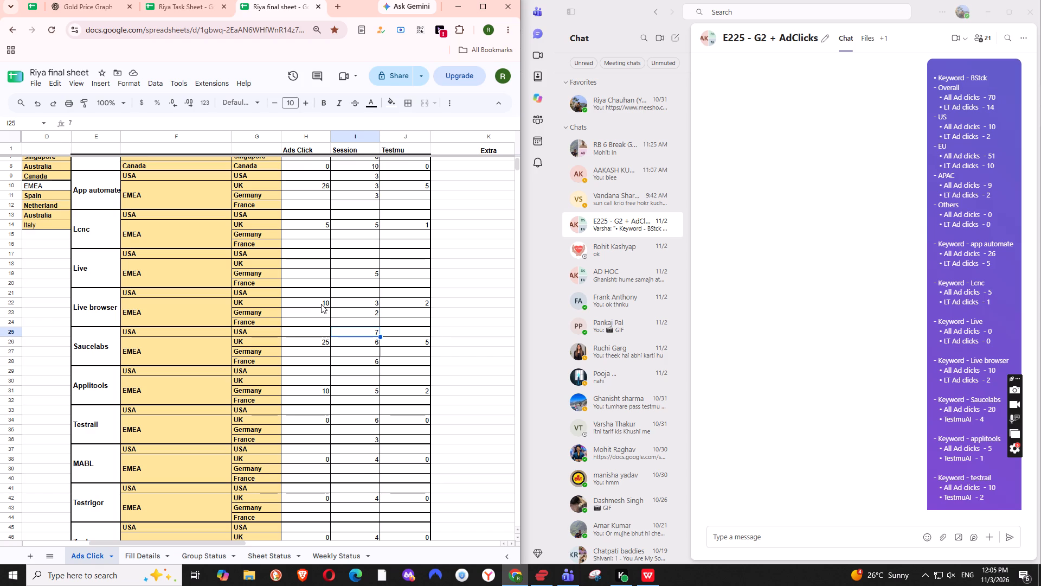
In the Saucelabs UK row, set Ads Click to 20 and Testmu to 4 from the chat's figures.
click(323, 341)
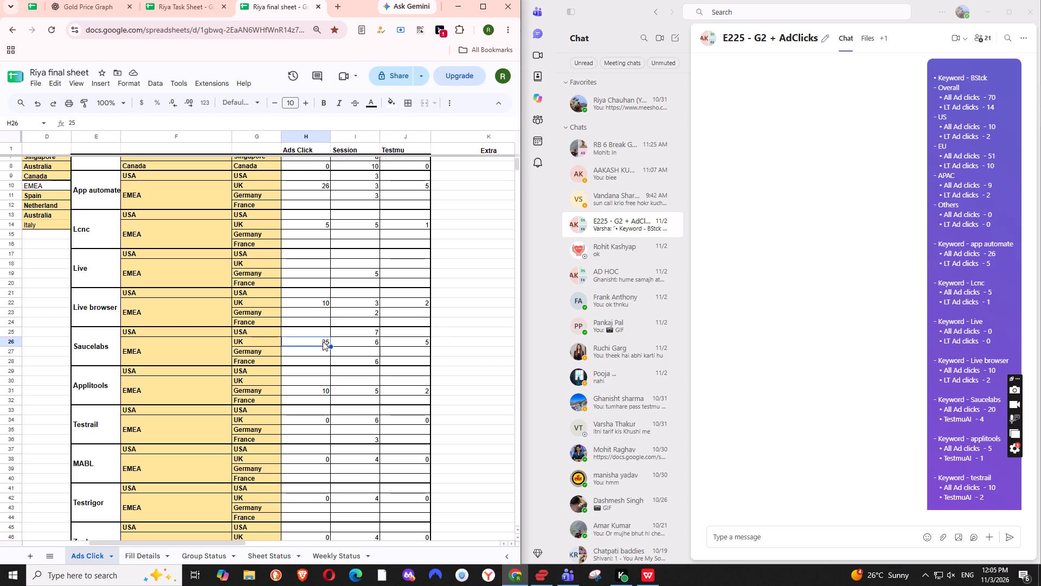
key(2)
key(0)
click(414, 341)
key(4)
click(414, 357)
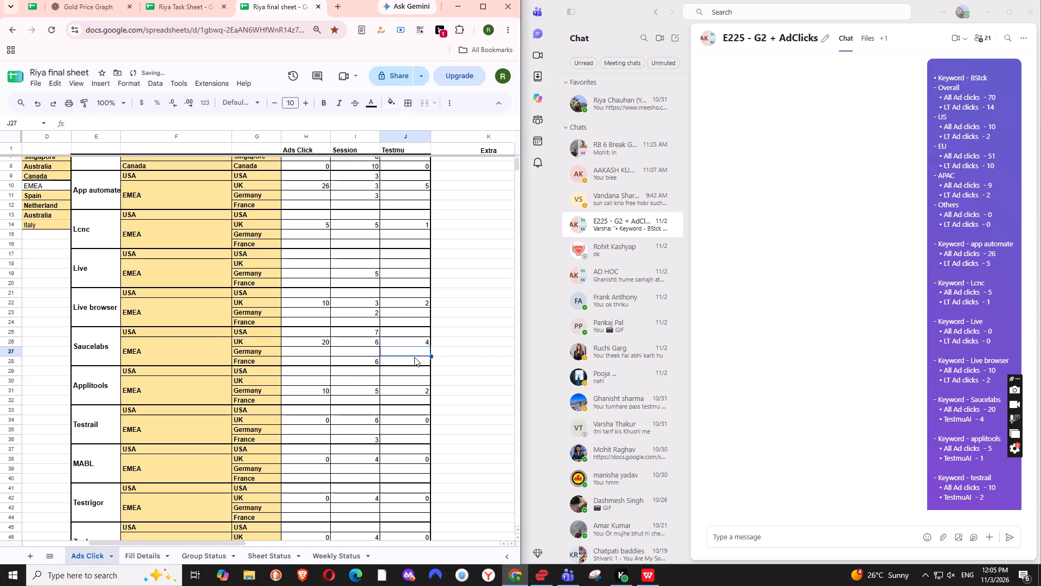
scroll(965, 404, down, 2)
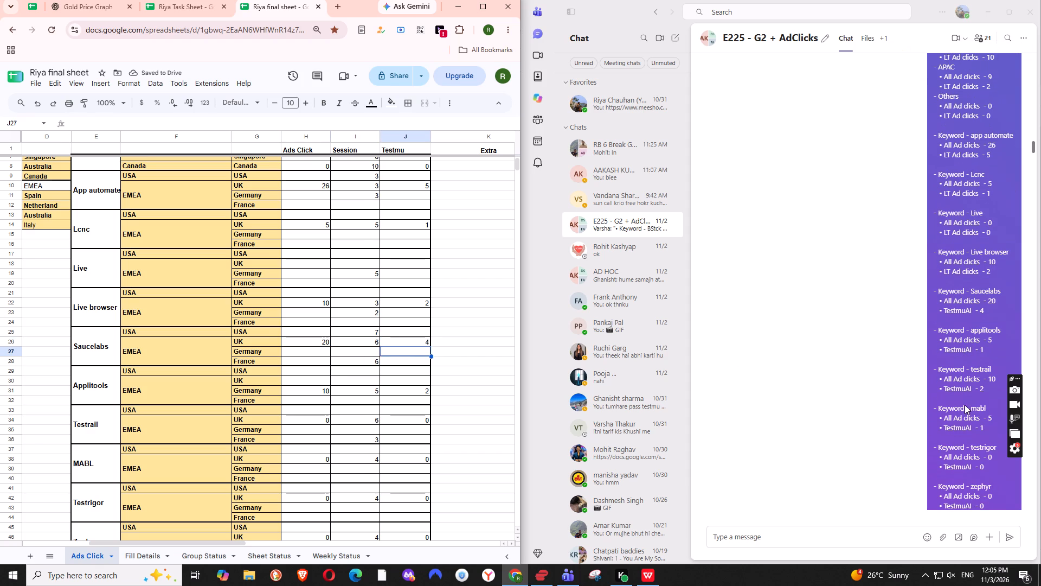
In the Applitools Germany row, set Ads Click to 5 and Testmu to 1 from the chat's figures.
click(322, 390)
key(5)
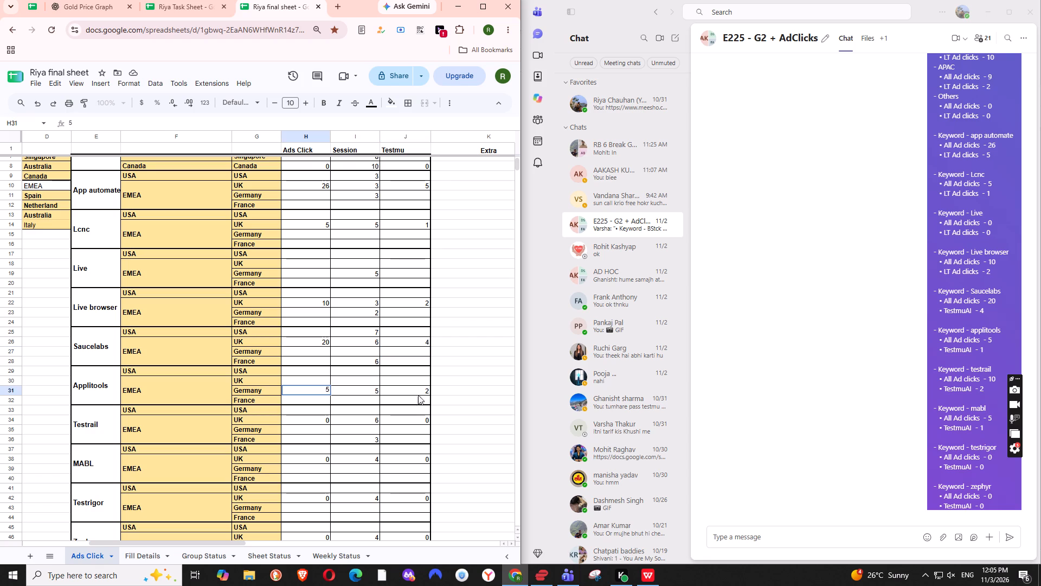
click(421, 393)
key(1)
click(421, 405)
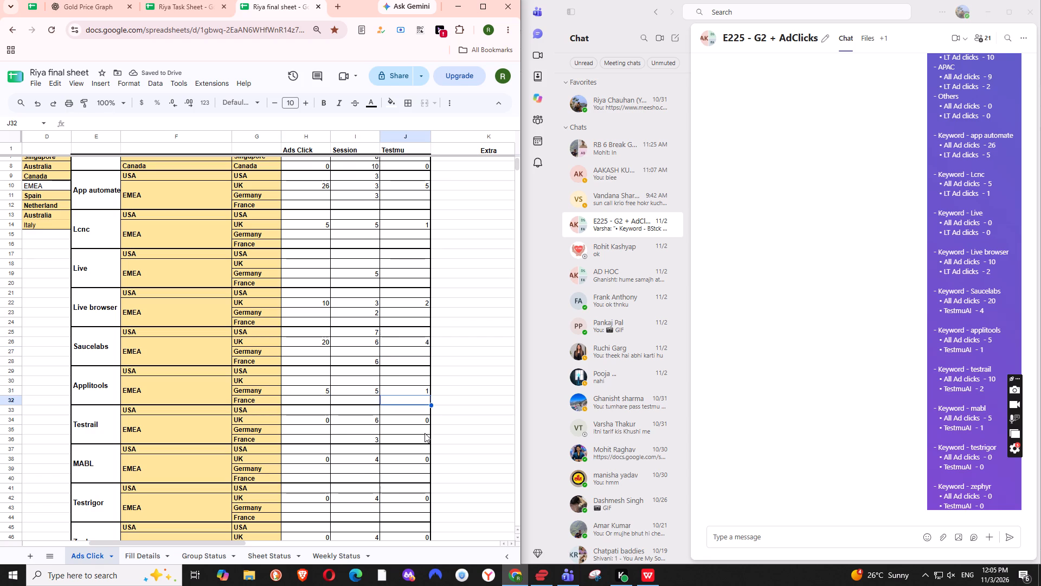
In Riya final sheet's Sheet Status sheet, overwrite the Ad Sessions count in B2 with 120.
scroll(1040, 442, down, 1)
scroll(992, 466, down, 2)
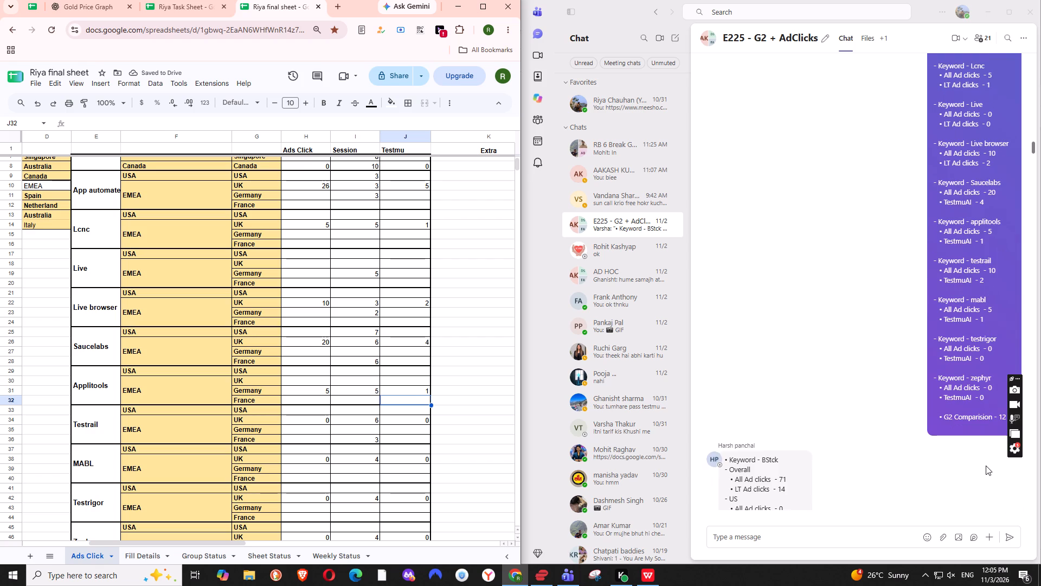
scroll(377, 434, down, 1)
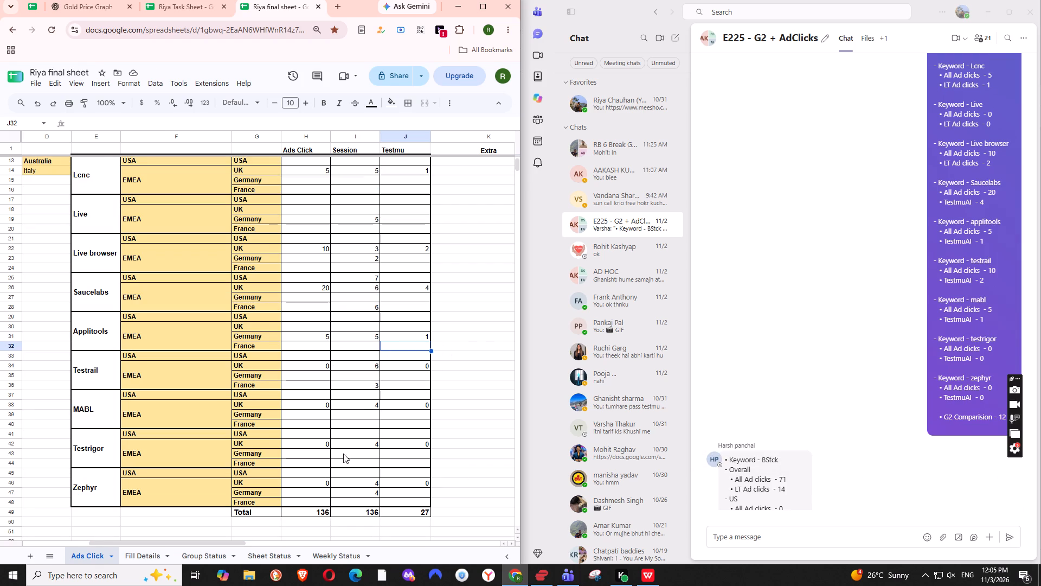
click(148, 553)
click(198, 552)
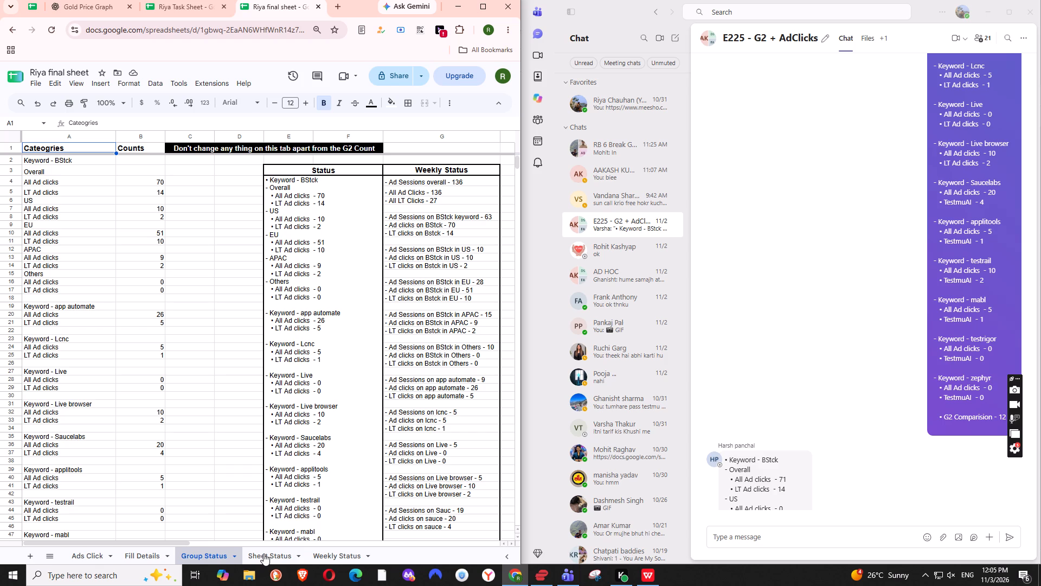
click(264, 553)
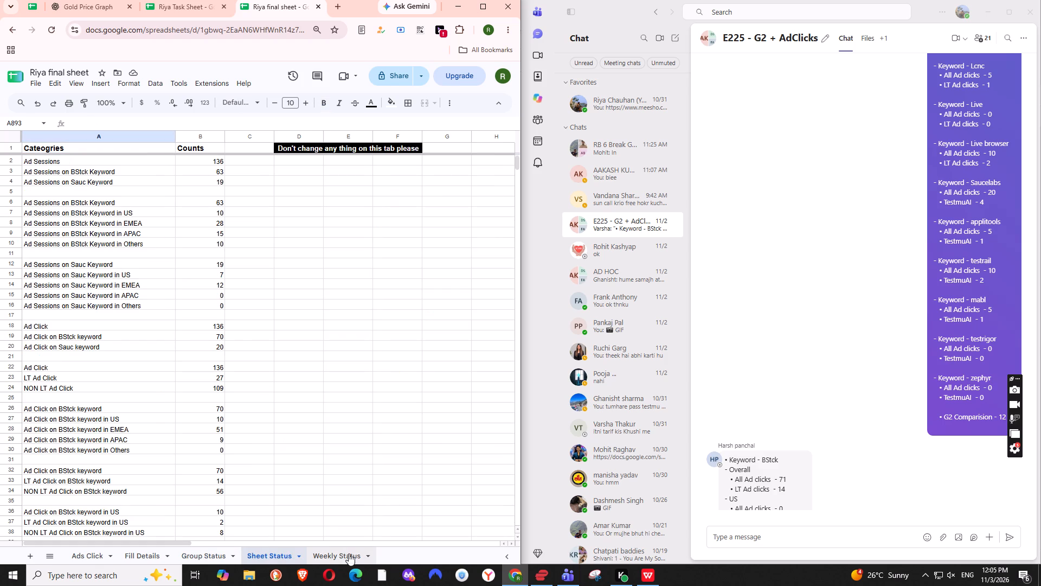
scroll(213, 283, up, 4)
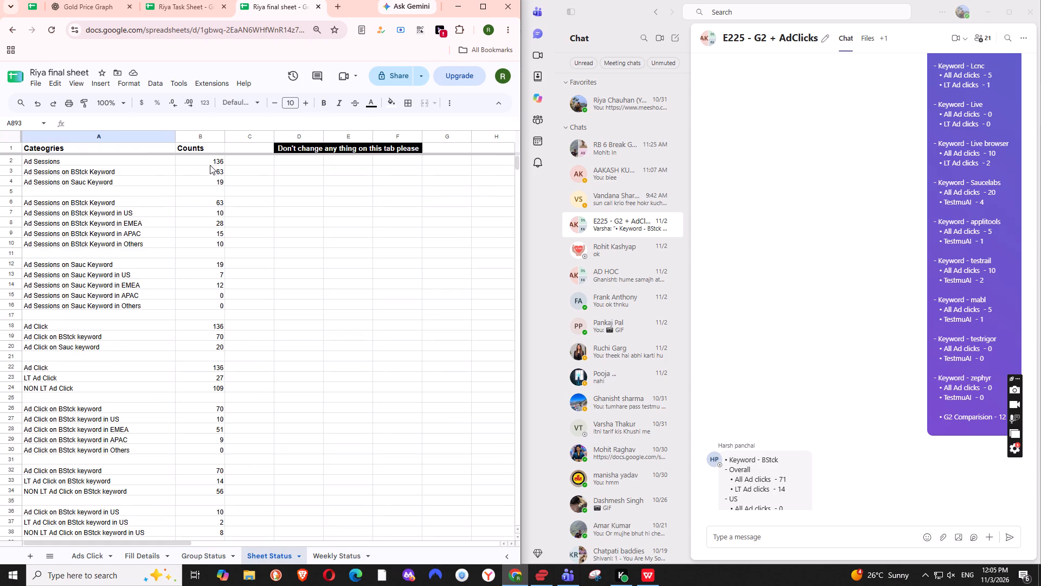
click(211, 162)
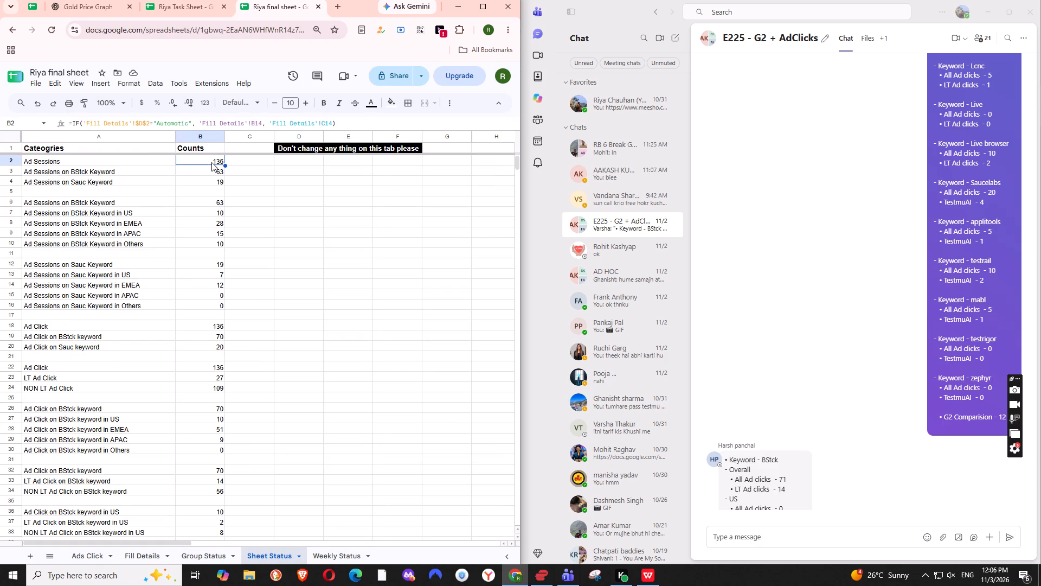
text(12)
key(0)
click(256, 236)
Copy the Sheet Status counts from B2 down and paste them as values into Riya Task Sheet's 24 October column, starting at Ad Sessions.
click(208, 157)
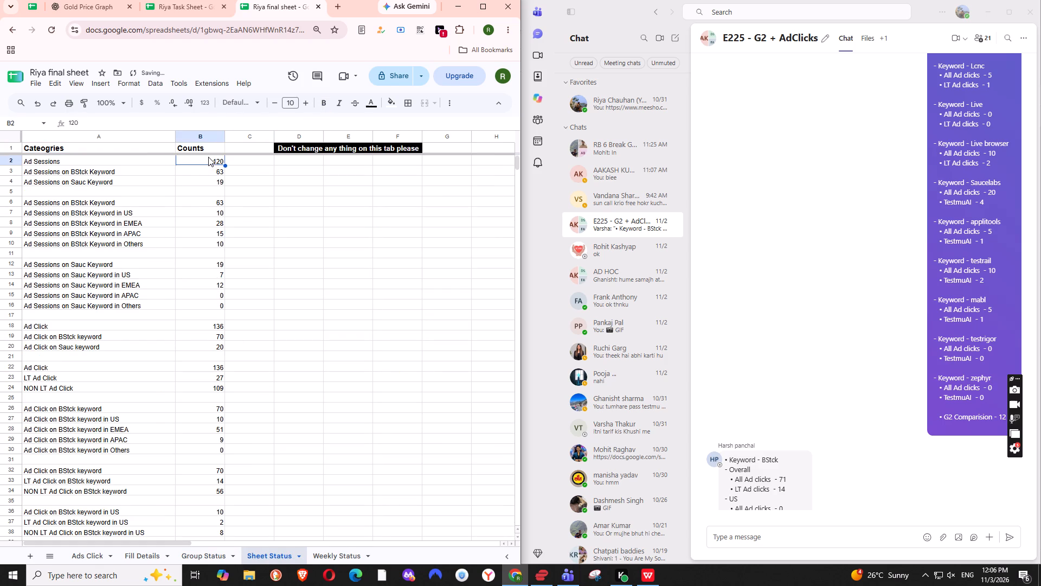
scroll(209, 163, up, 2)
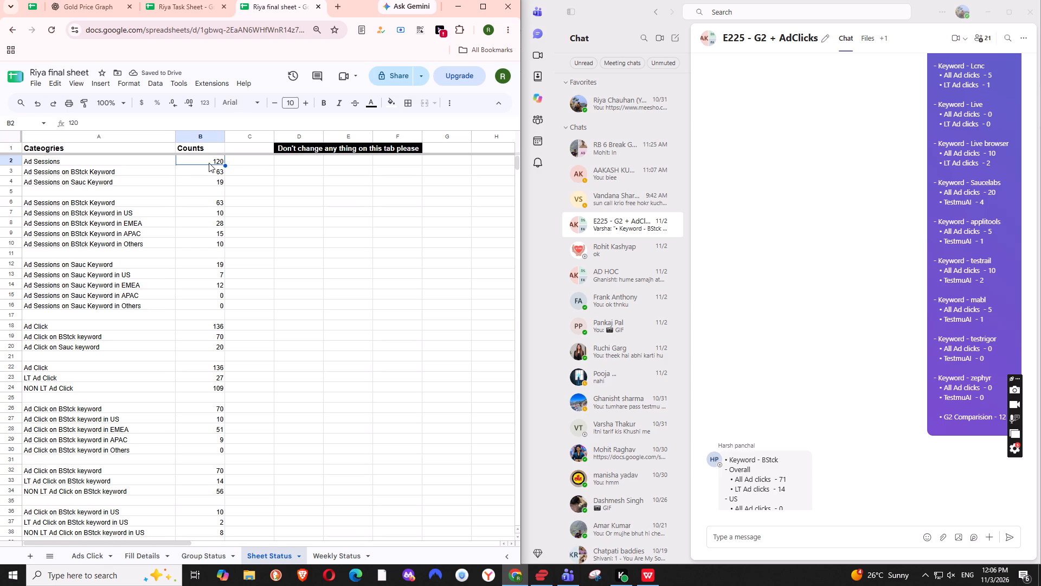
key(ctrl+shift+Down)
key(ctrl+shift+Down)
key(ctrl+shift+Down)
key(ctrl+shift+Down)
key(ctrl+shift+Down)
key(ctrl+shift+Down)
key(ctrl+shift+Down)
key(ctrl+shift+Down)
key(ctrl+shift+Down)
key(ctrl+shift+Down)
key(ctrl+shift+Down)
key(ctrl+shift+Down)
key(ctrl+shift+Down)
key(ctrl+shift+Down)
key(ctrl+shift+Down)
key(ctrl+shift+Down)
key(ctrl+shift+Down)
key(ctrl+shift+Down)
key(ctrl+shift+Down)
key(ctrl+shift+Down)
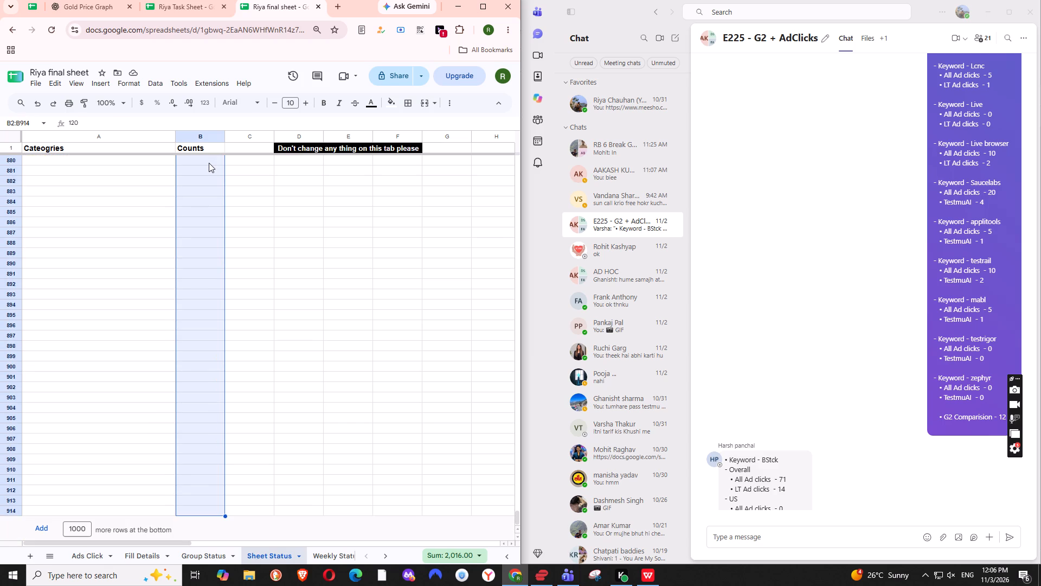
key(ctrl+c)
key(ctrl+c)
key(ctrl+c)
key(ctrl+c)
key(ctrl+c)
key(ctrl+c)
key(ctrl+c)
click(181, 3)
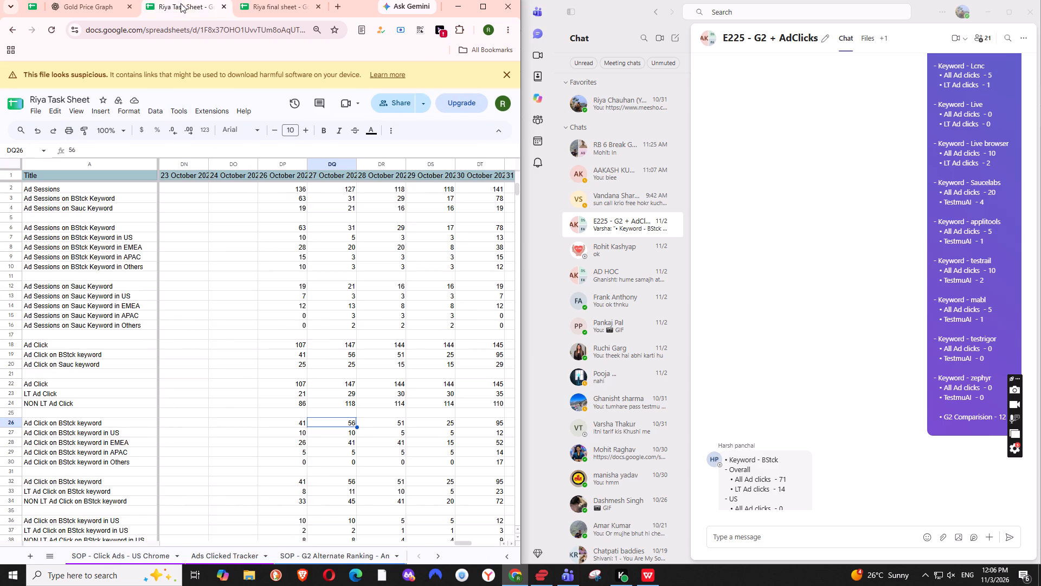
click(243, 183)
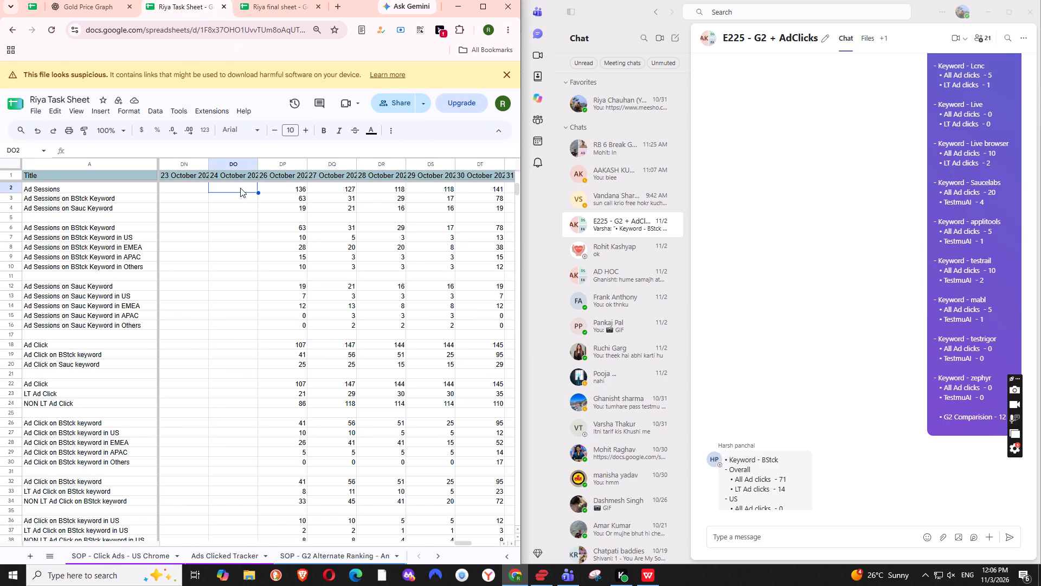
right_click(240, 188)
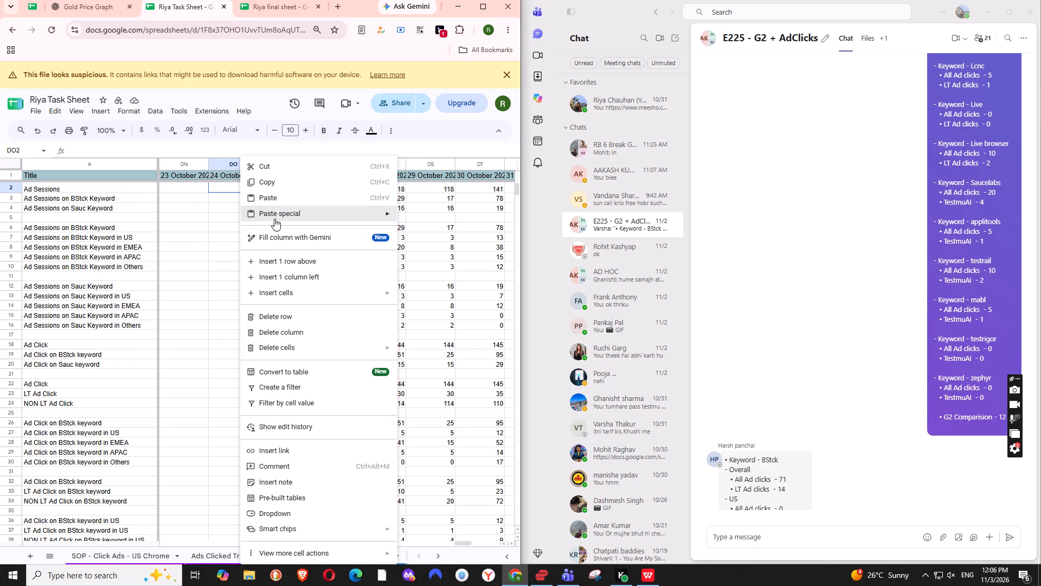
click(212, 215)
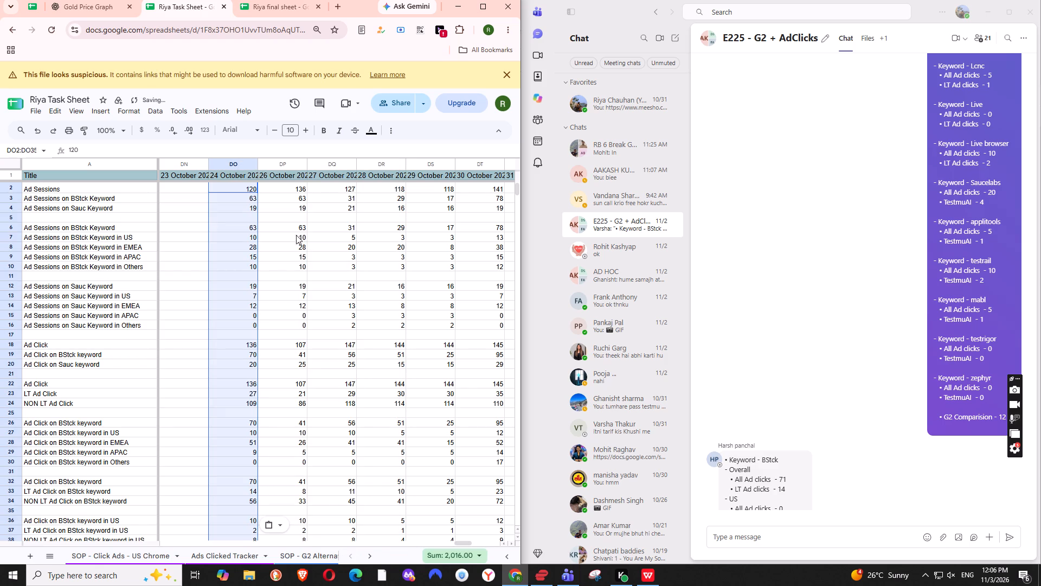
click(300, 235)
Start on the empty 23 October column at its Ad Sessions cell, going back to Riya final sheet for the counts.
click(187, 189)
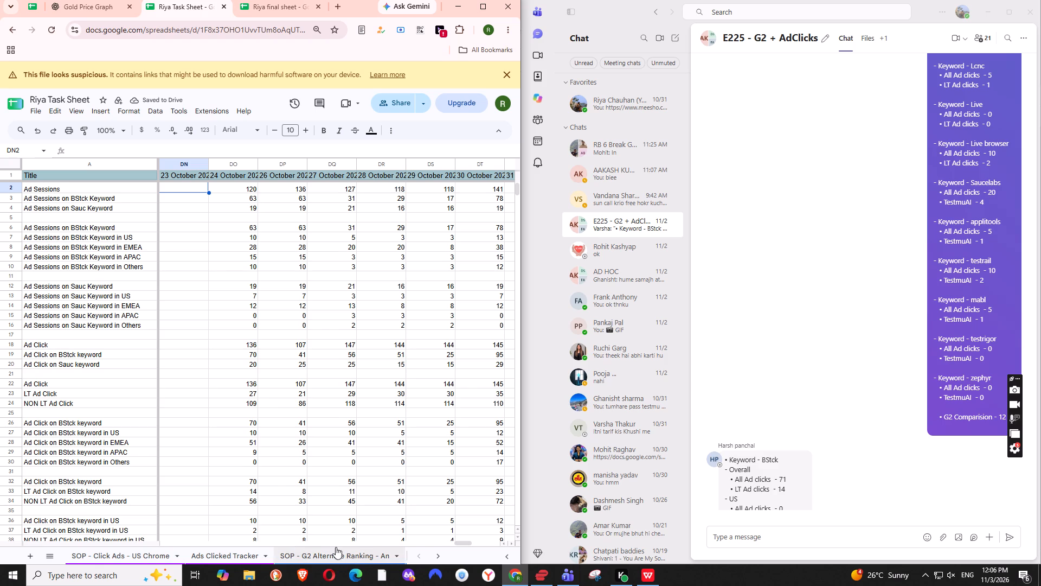
click(273, 0)
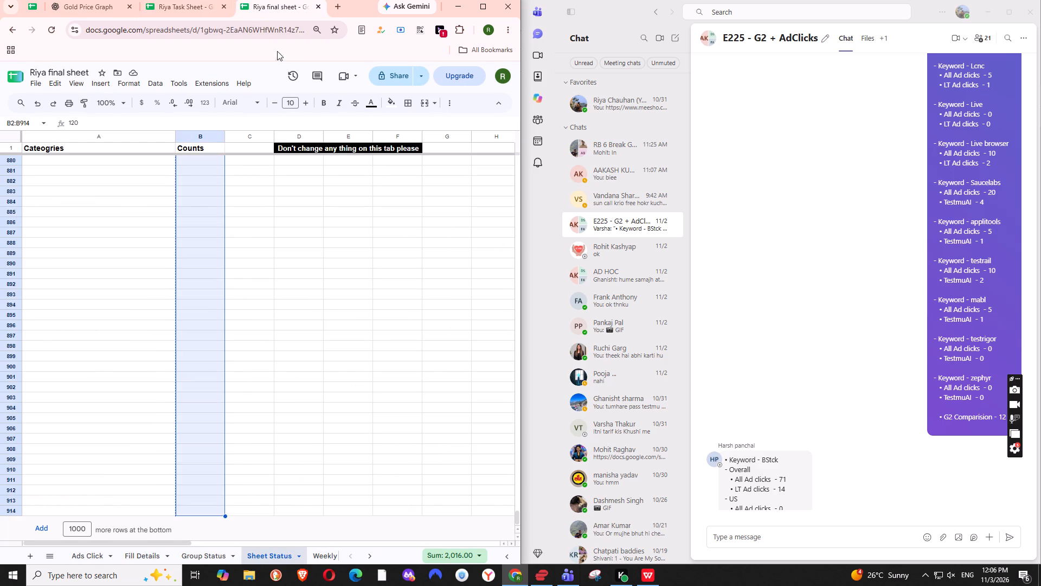
click(179, 10)
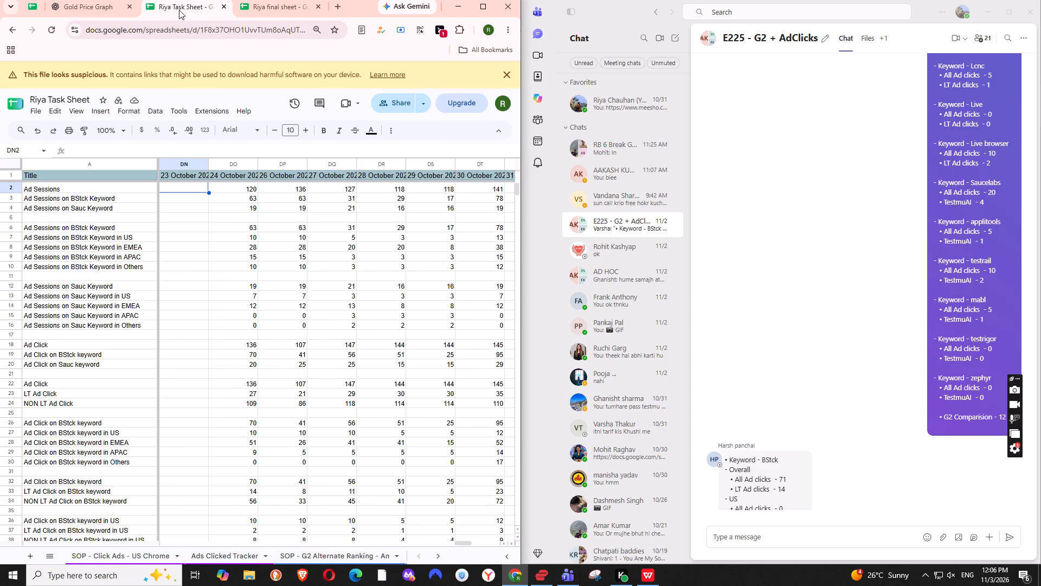
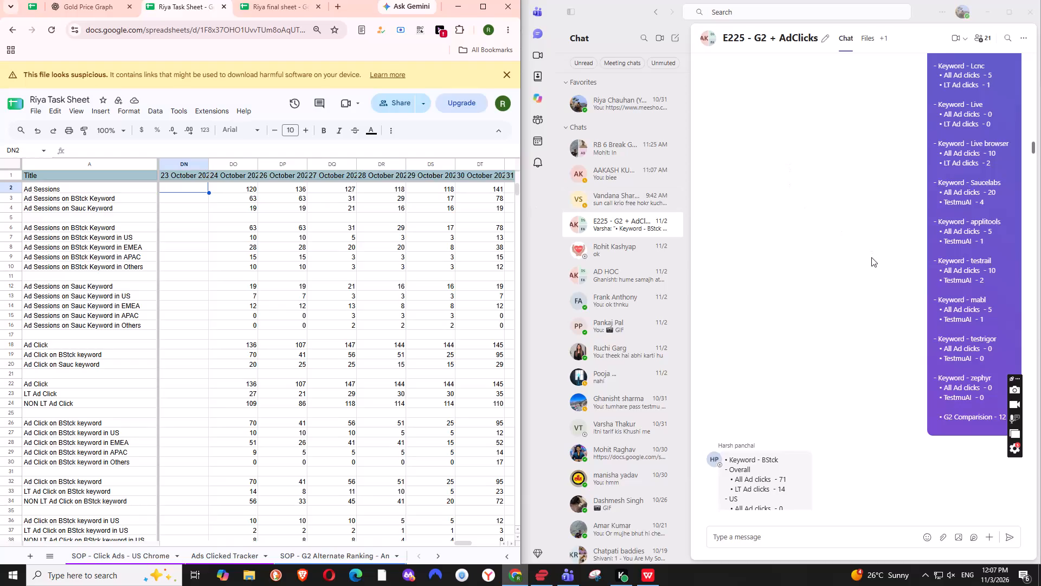
Look back through the E225 - G2 + AdClicks chat for your own sent message with the 23 October ad click figures.
scroll(871, 257, up, 8)
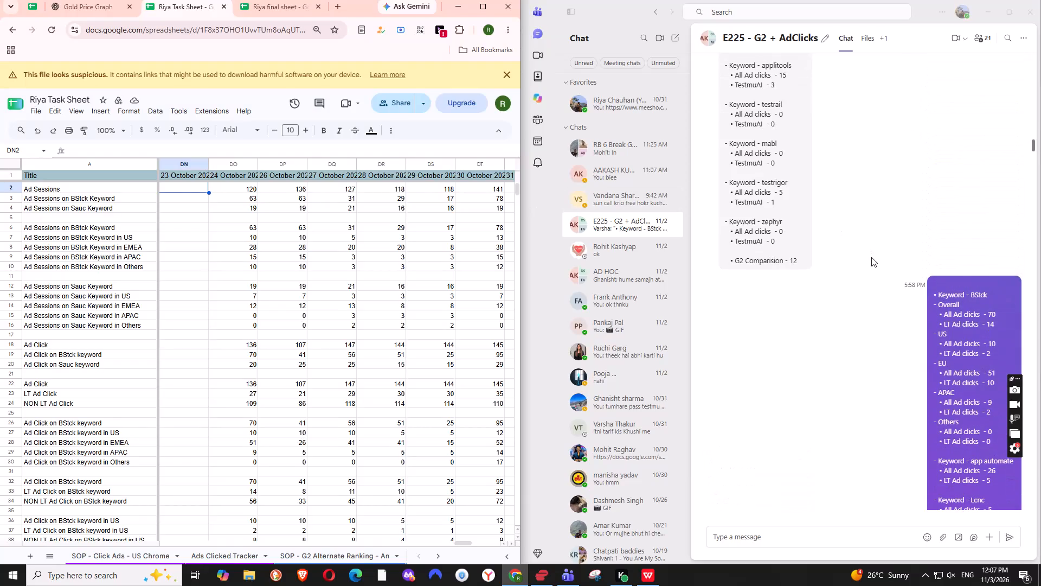
scroll(871, 257, up, 10)
scroll(873, 258, up, 12)
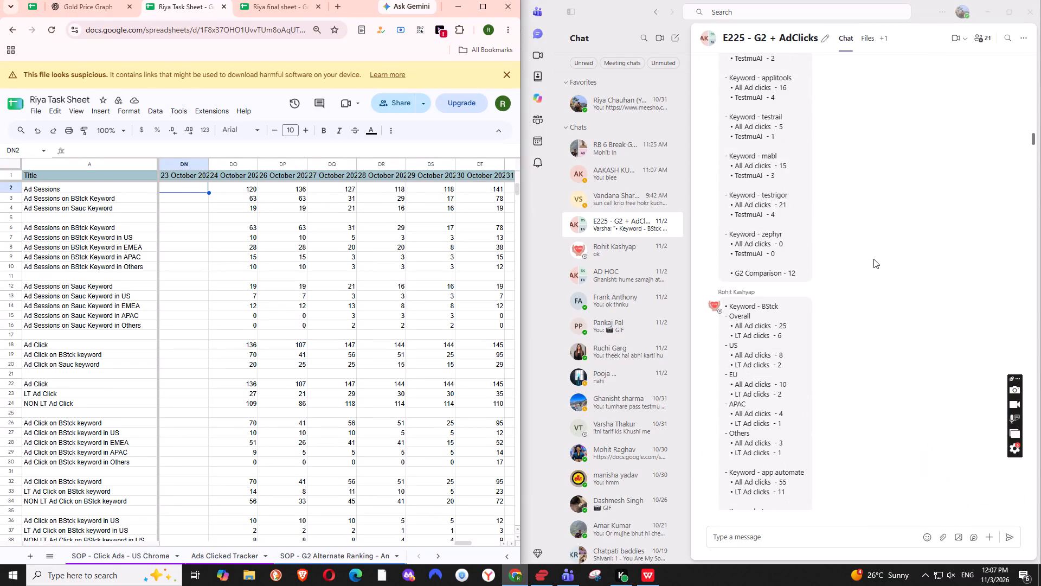
scroll(873, 259, up, 20)
scroll(873, 259, up, 7)
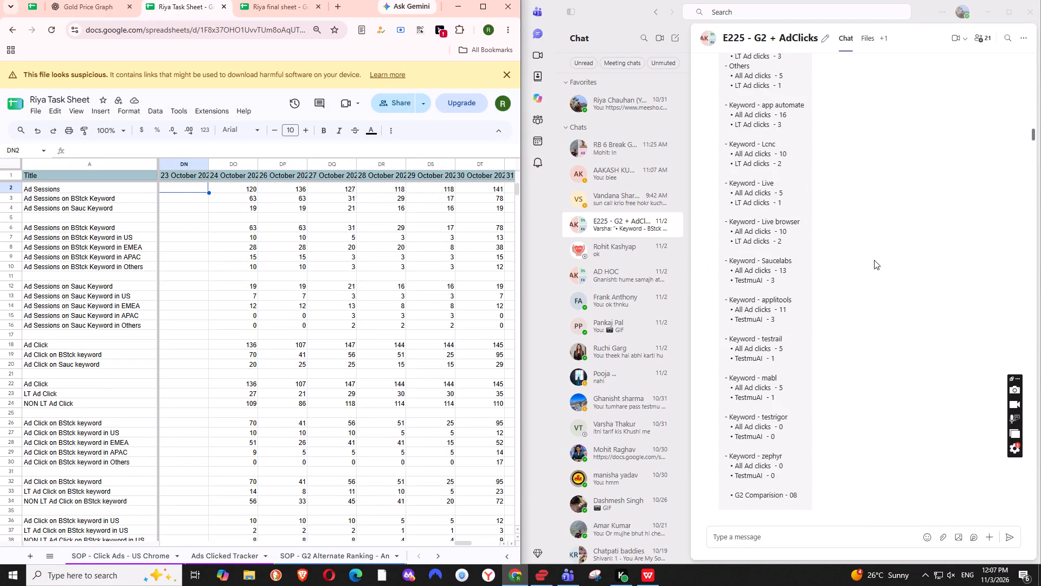
scroll(874, 260, up, 20)
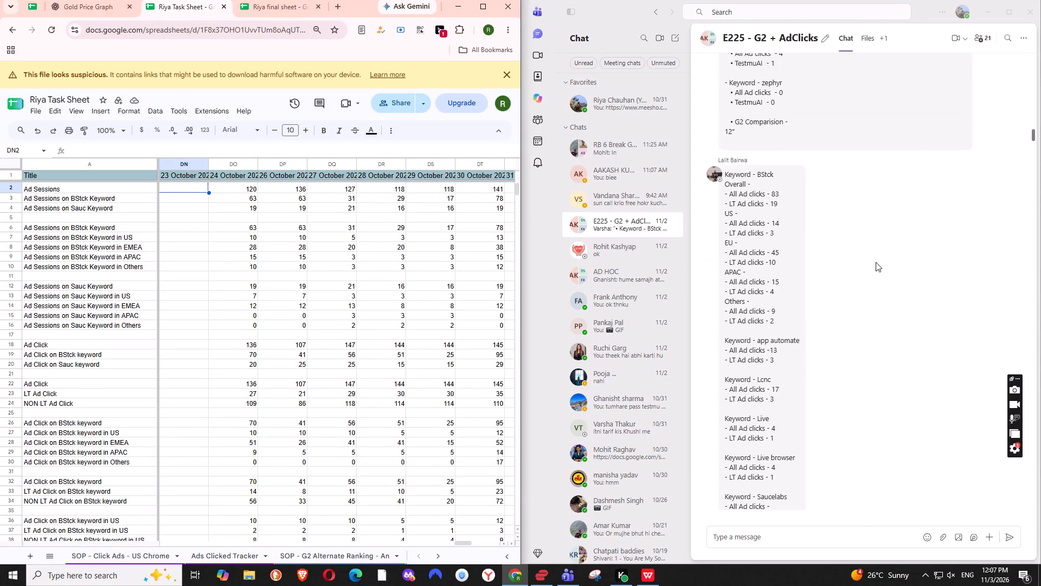
scroll(876, 262, up, 18)
scroll(873, 264, up, 6)
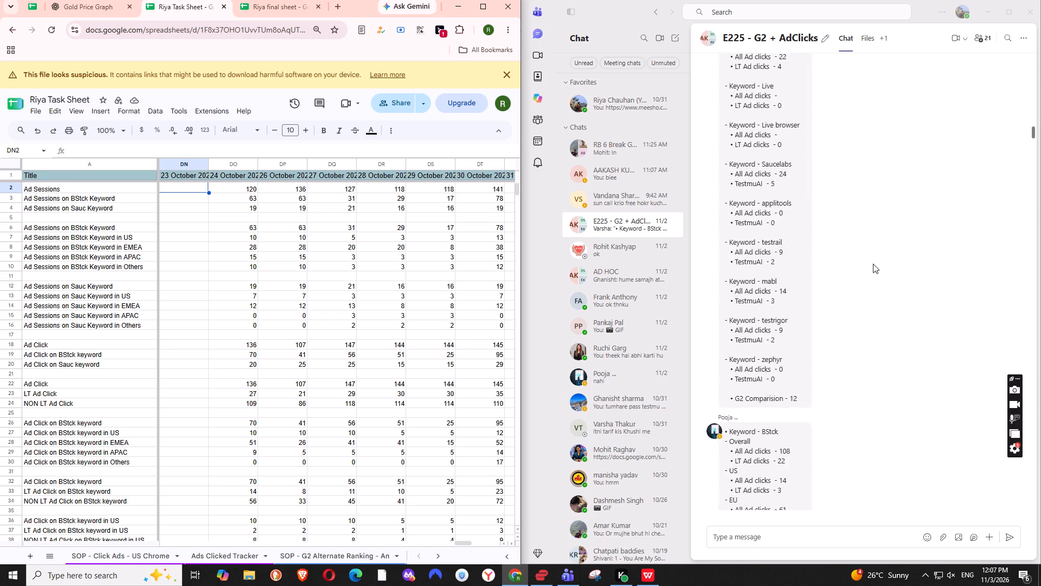
scroll(873, 264, up, 16)
scroll(872, 264, up, 5)
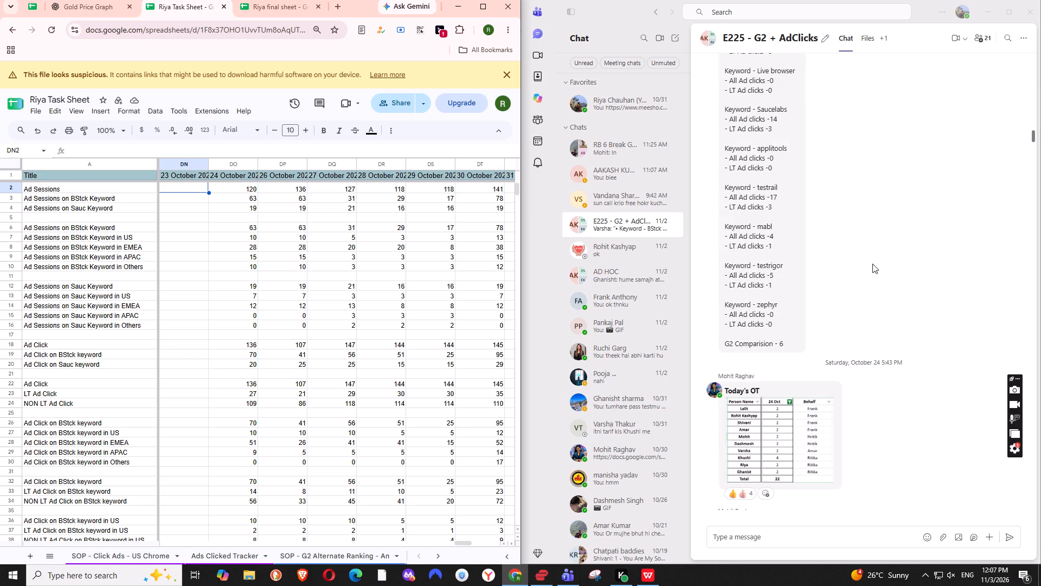
scroll(872, 264, up, 12)
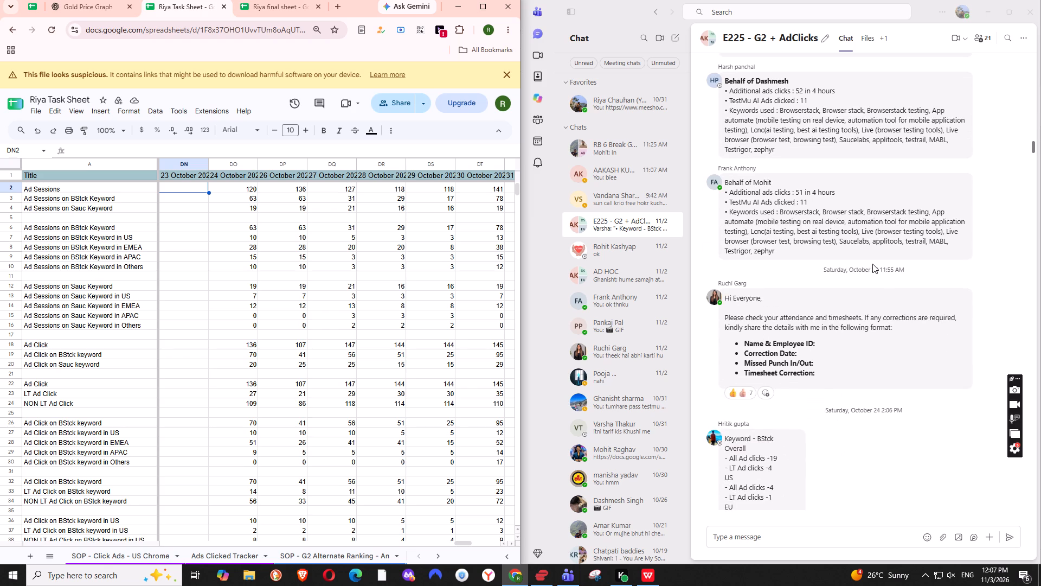
scroll(872, 264, up, 19)
scroll(872, 264, down, 6)
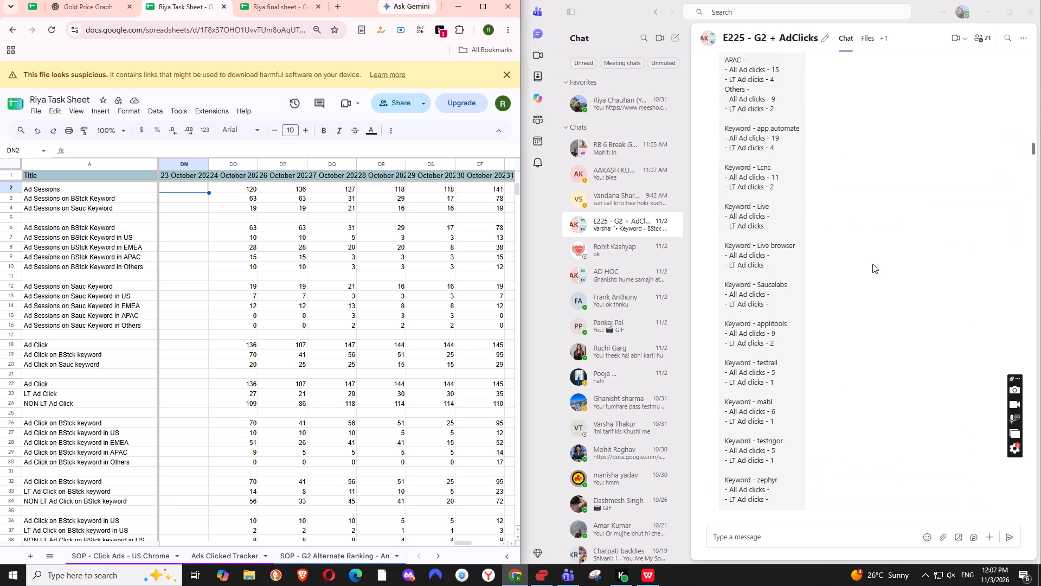
scroll(872, 264, down, 5)
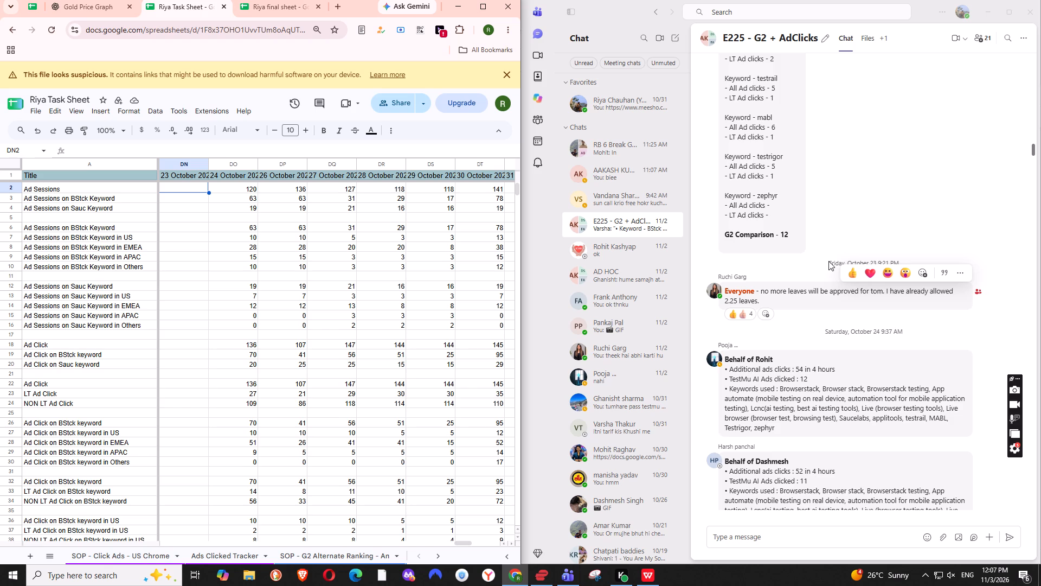
scroll(828, 261, up, 15)
scroll(828, 261, up, 6)
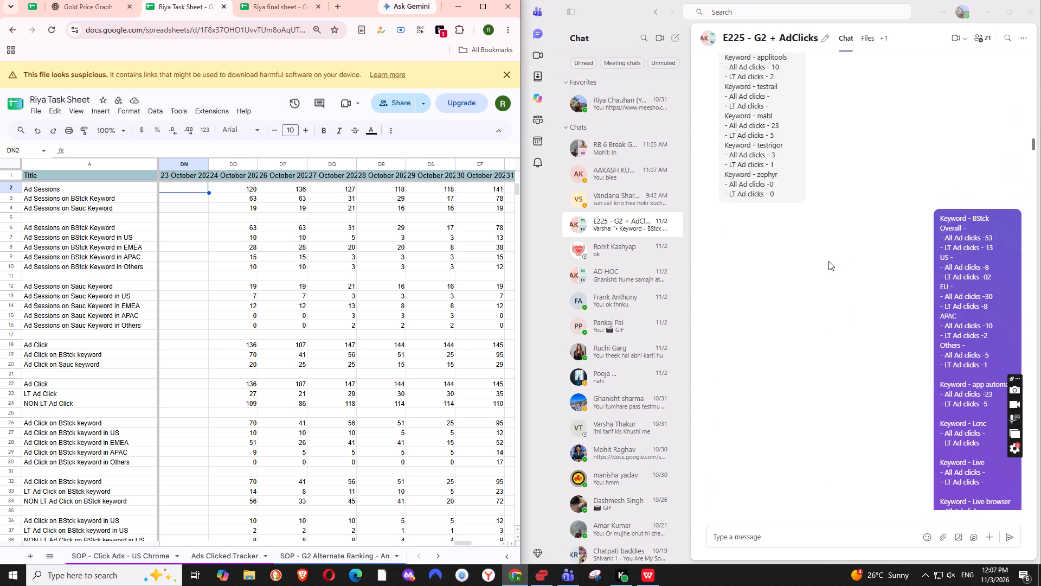
scroll(875, 230, up, 7)
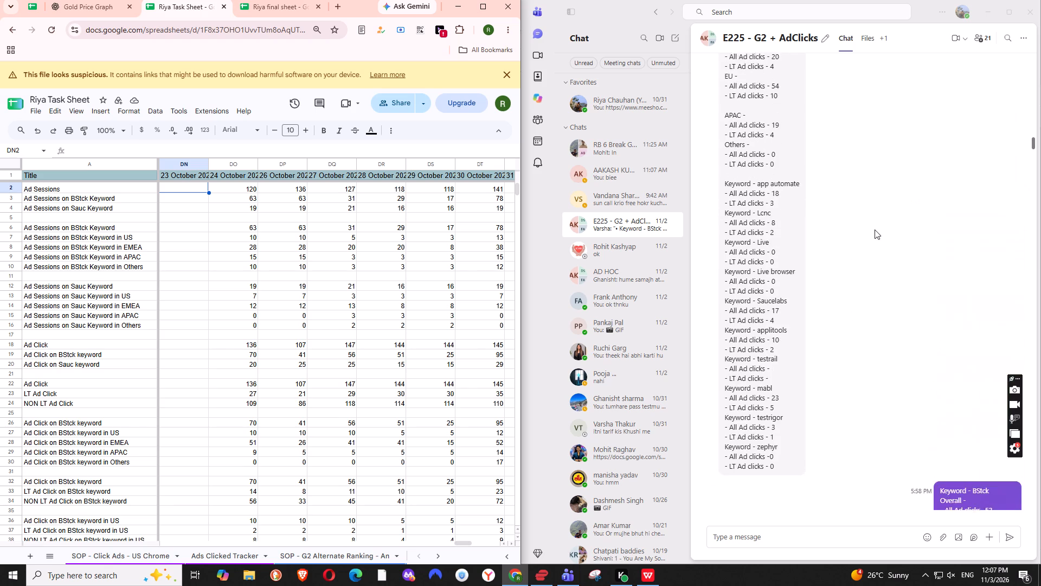
scroll(875, 230, up, 20)
scroll(875, 230, up, 13)
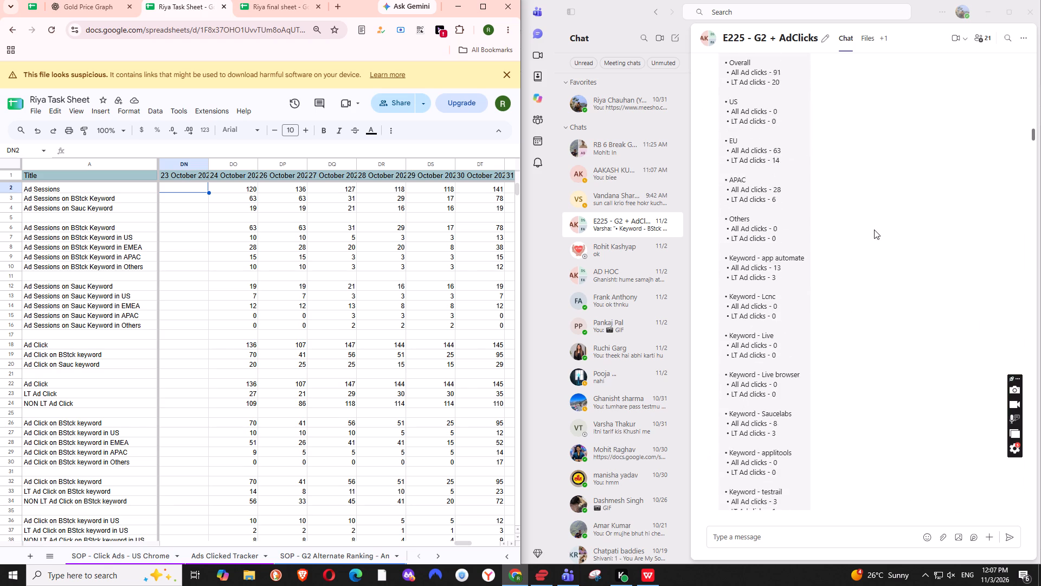
scroll(874, 230, up, 20)
scroll(874, 230, up, 13)
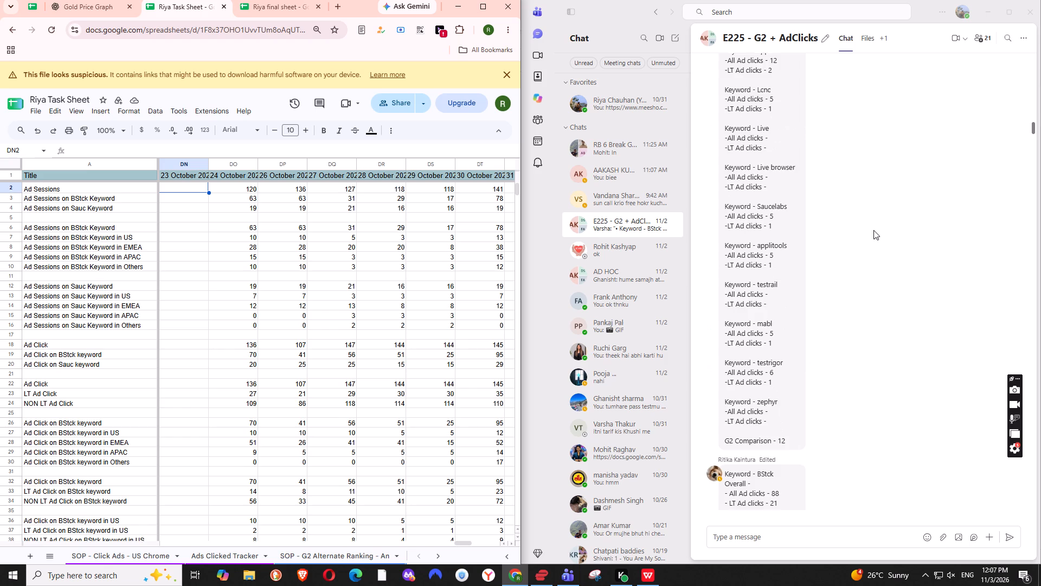
scroll(873, 230, up, 20)
scroll(873, 230, up, 13)
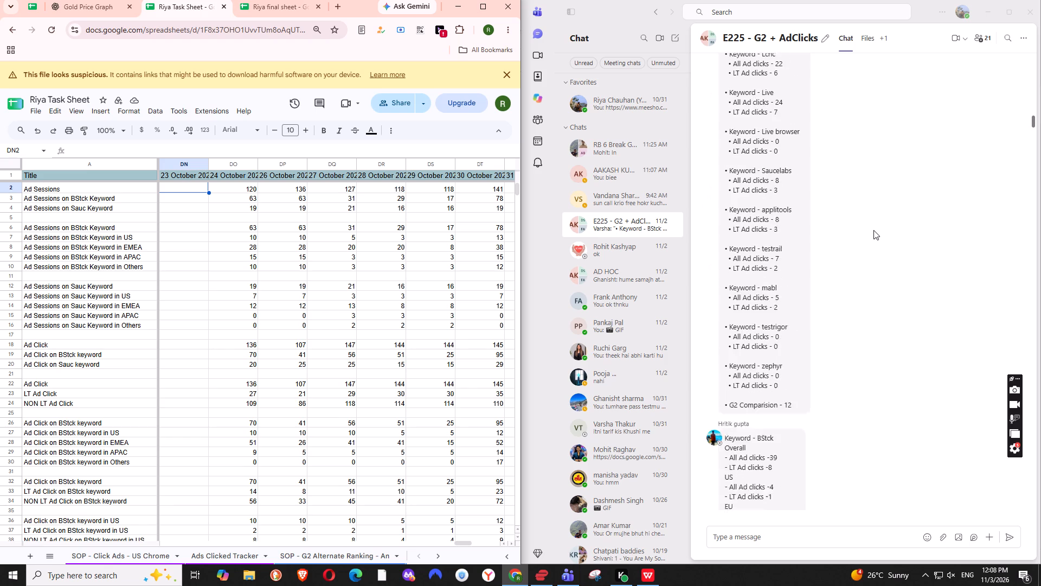
scroll(873, 230, up, 16)
scroll(873, 230, up, 5)
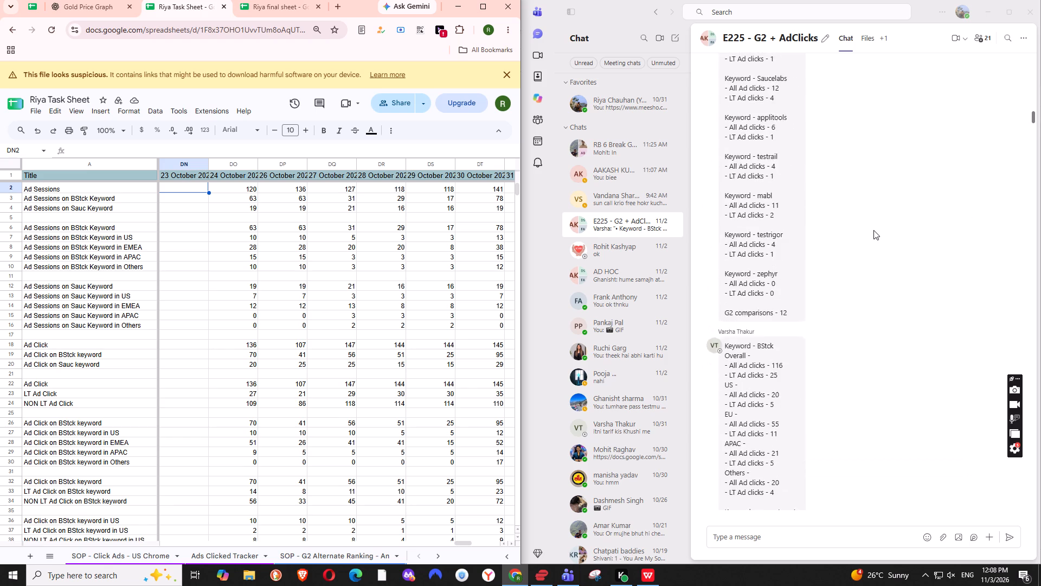
scroll(873, 230, up, 11)
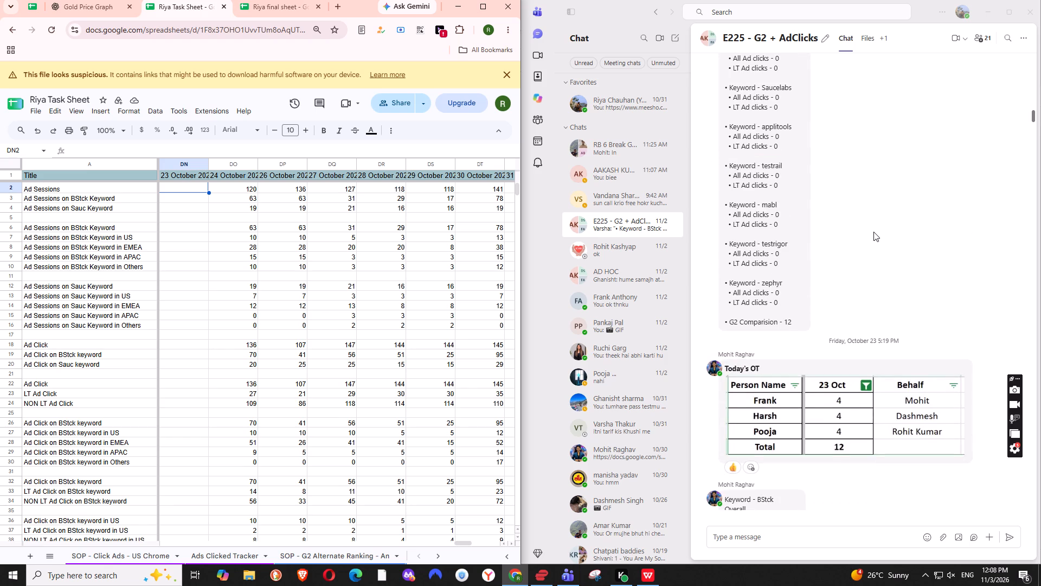
scroll(873, 232, down, 20)
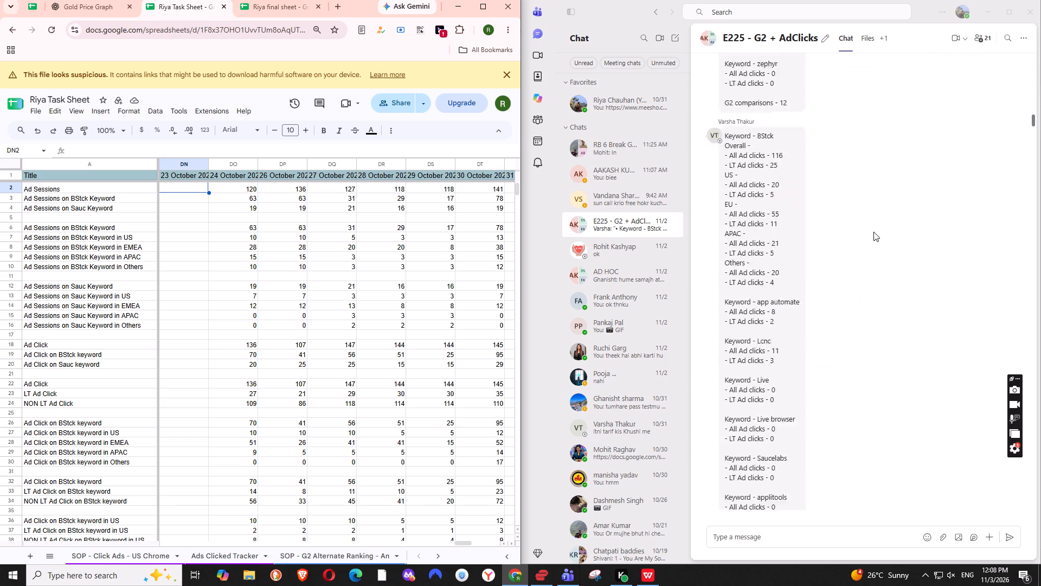
scroll(873, 232, down, 20)
scroll(873, 232, down, 6)
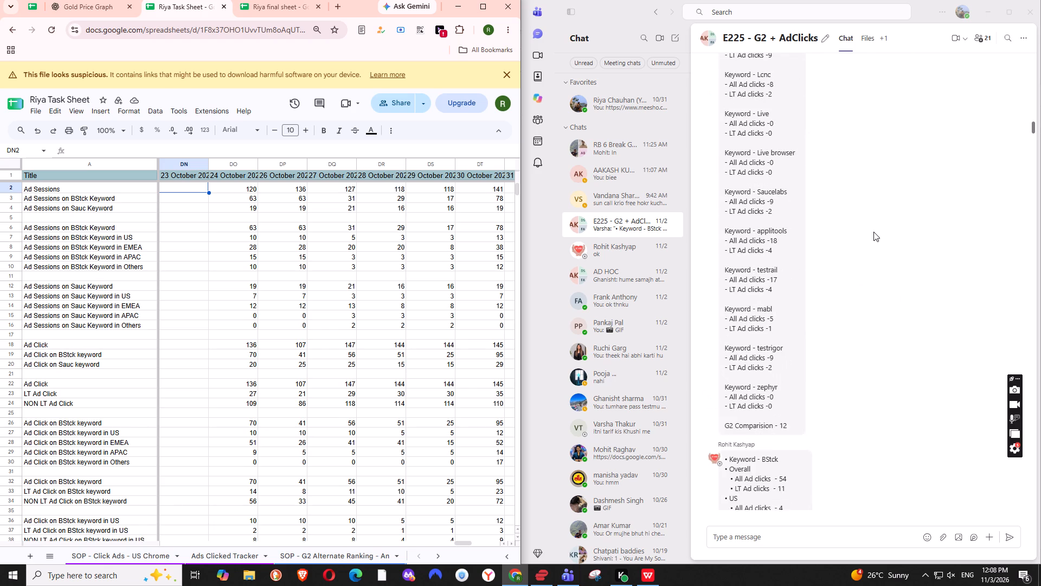
scroll(873, 232, down, 19)
scroll(873, 232, down, 11)
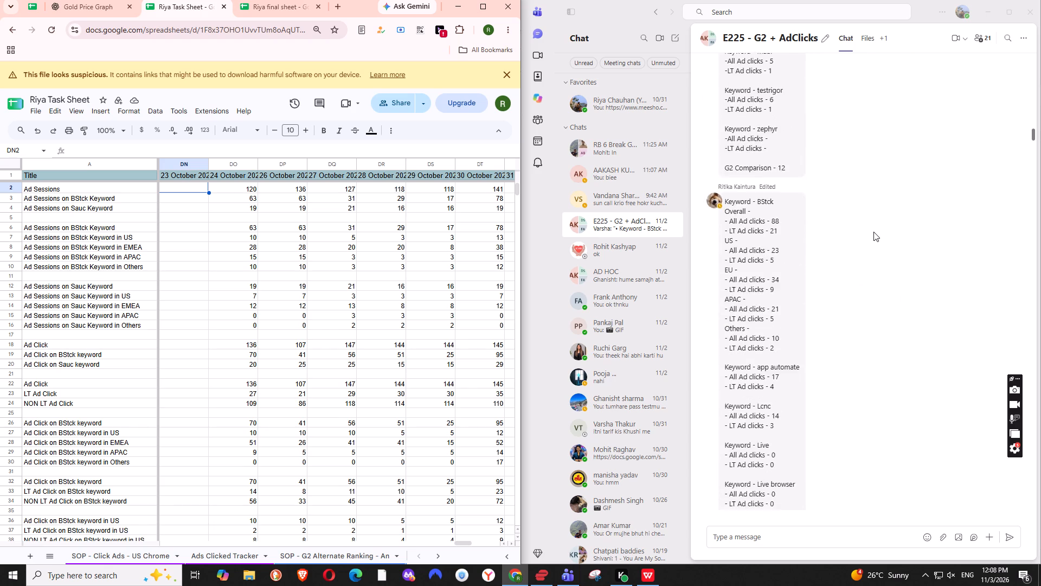
scroll(873, 232, down, 14)
scroll(873, 232, down, 20)
scroll(873, 232, down, 14)
scroll(873, 232, down, 15)
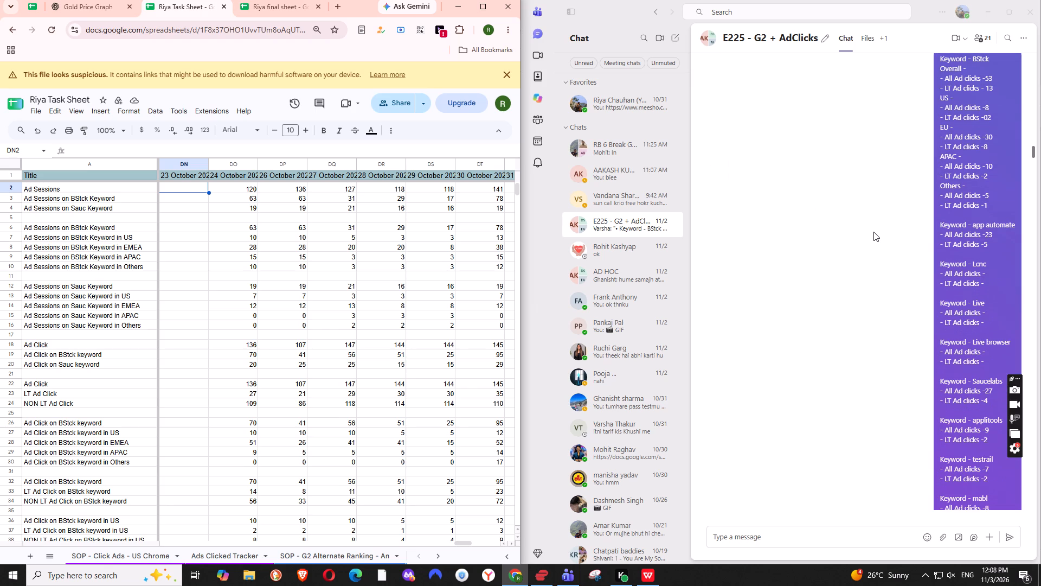
scroll(873, 232, up, 1)
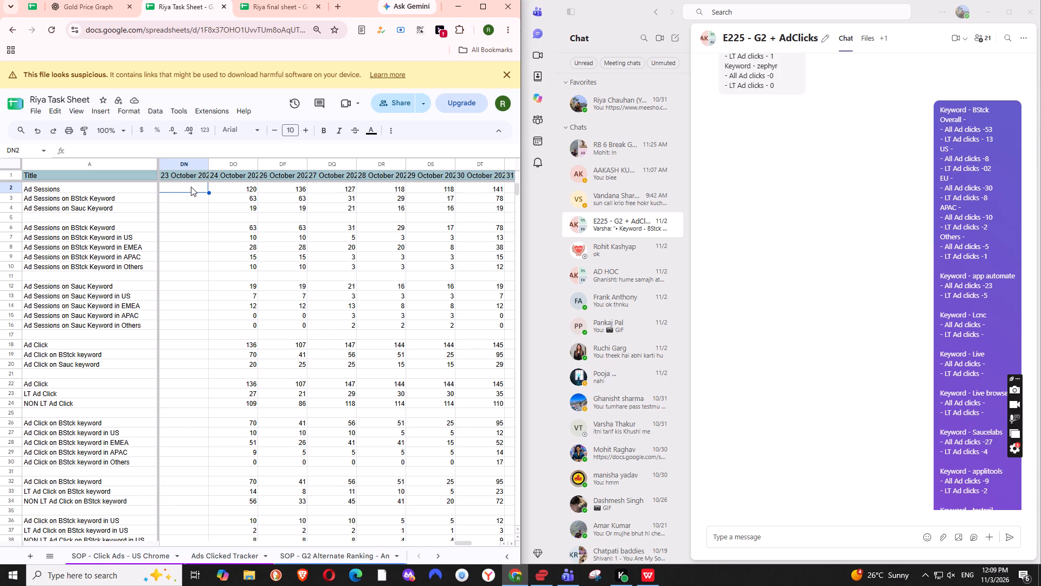
Switch to Riya final sheet and return to the Ads Click sheet's Ads Click and Testmu columns for the 23 October figures.
click(267, 1)
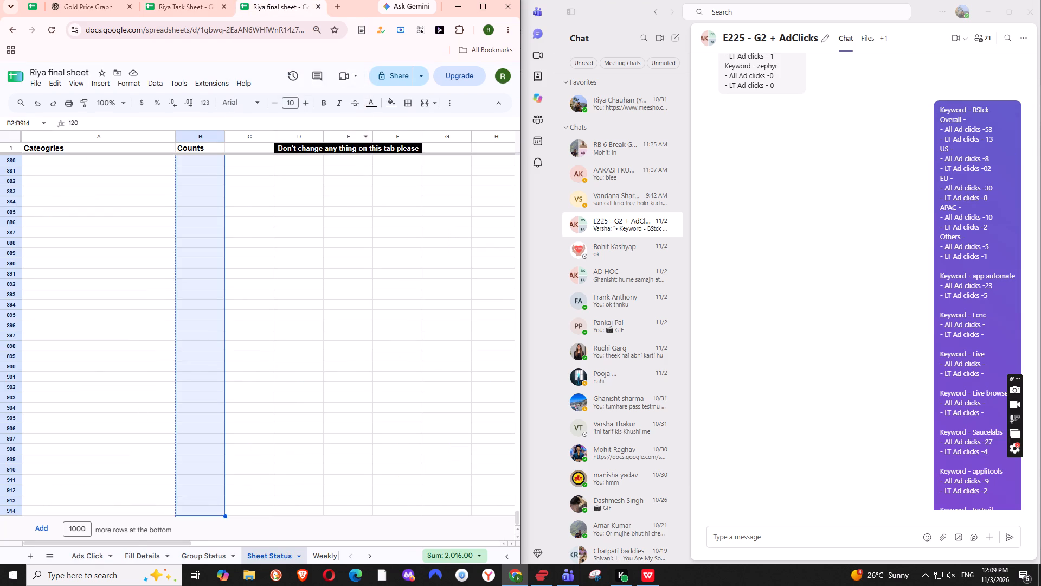
click(139, 554)
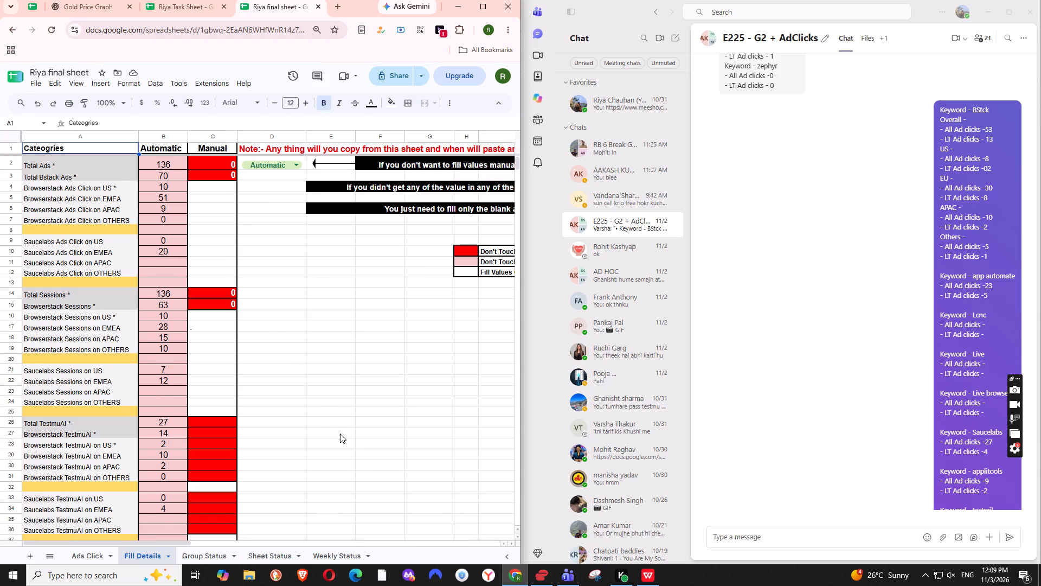
scroll(342, 428, down, 1)
scroll(342, 428, up, 11)
click(200, 562)
click(85, 558)
scroll(265, 472, up, 4)
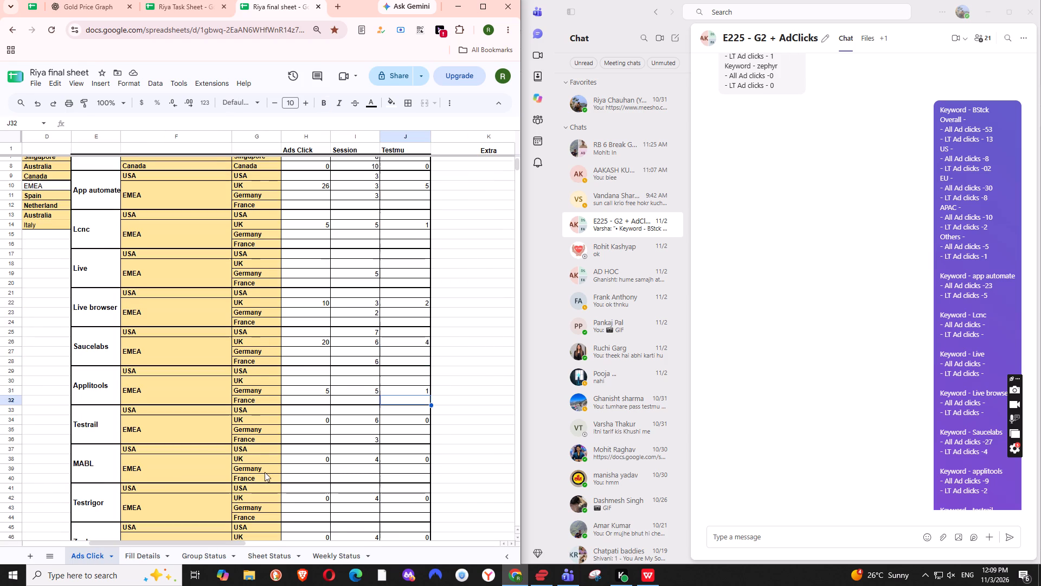
scroll(265, 472, up, 7)
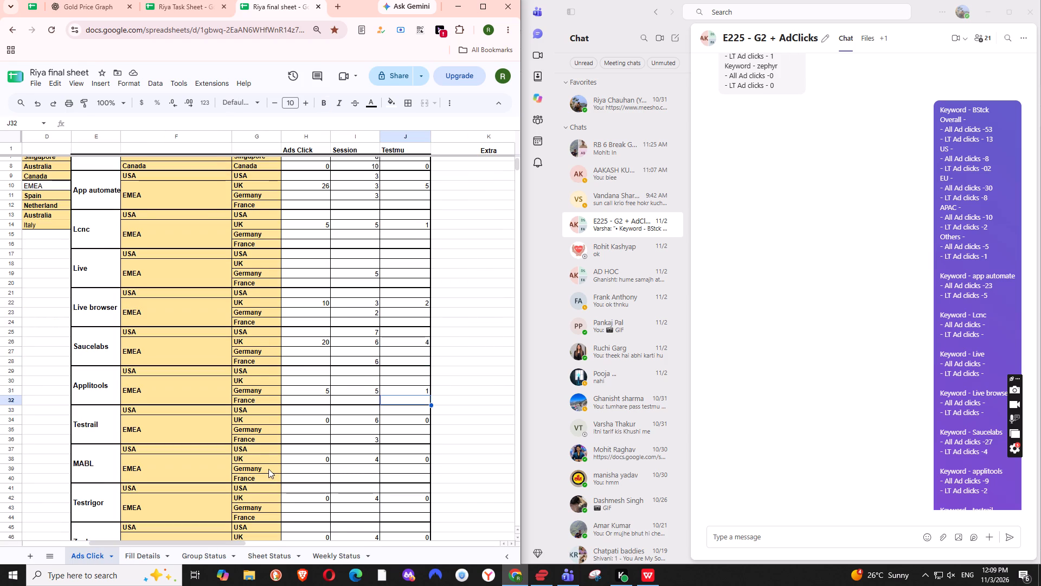